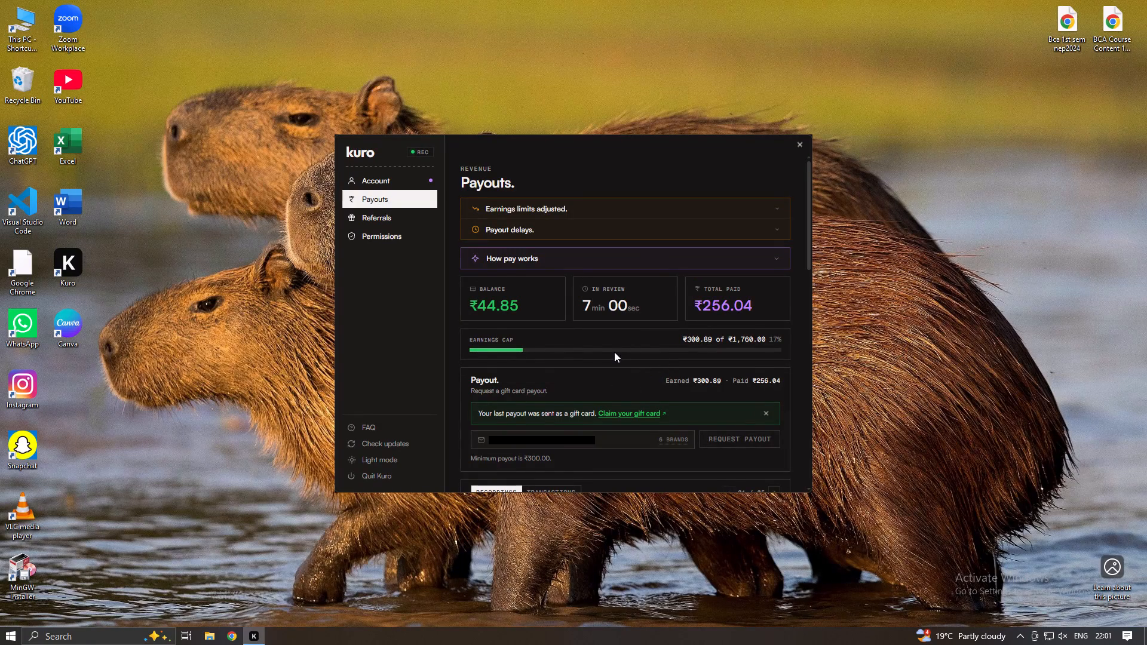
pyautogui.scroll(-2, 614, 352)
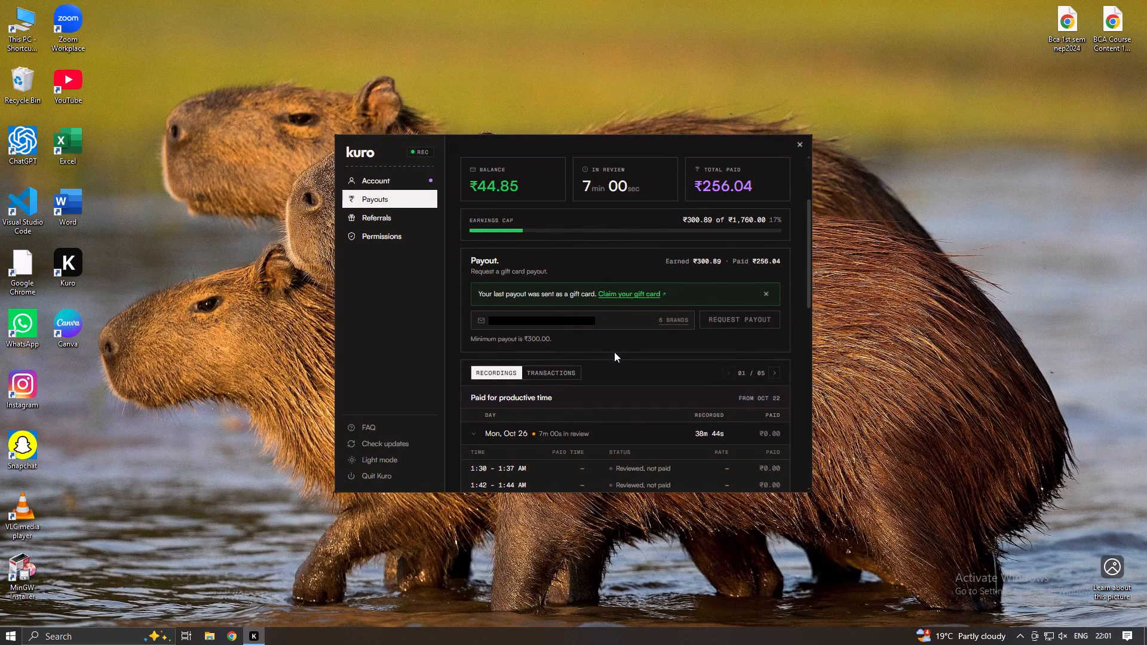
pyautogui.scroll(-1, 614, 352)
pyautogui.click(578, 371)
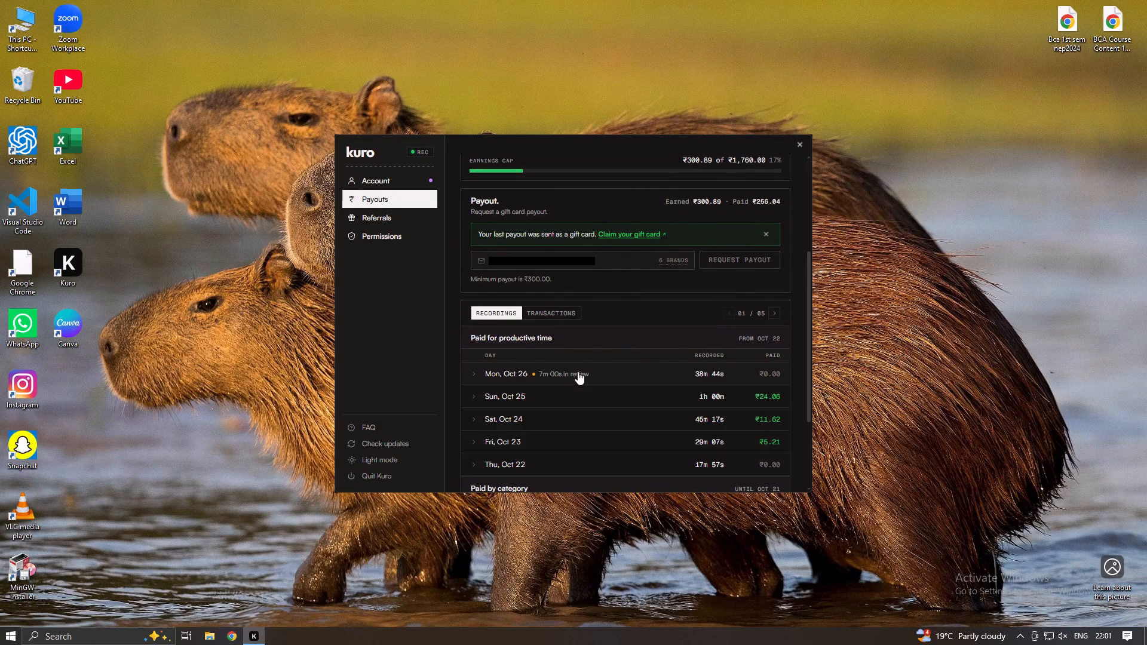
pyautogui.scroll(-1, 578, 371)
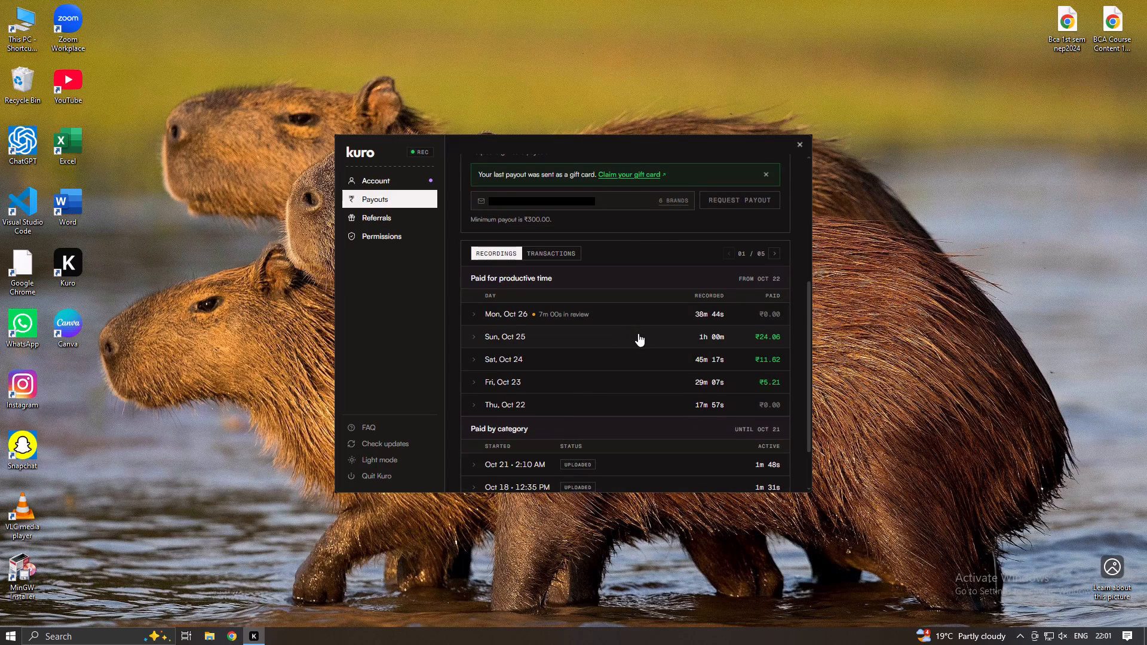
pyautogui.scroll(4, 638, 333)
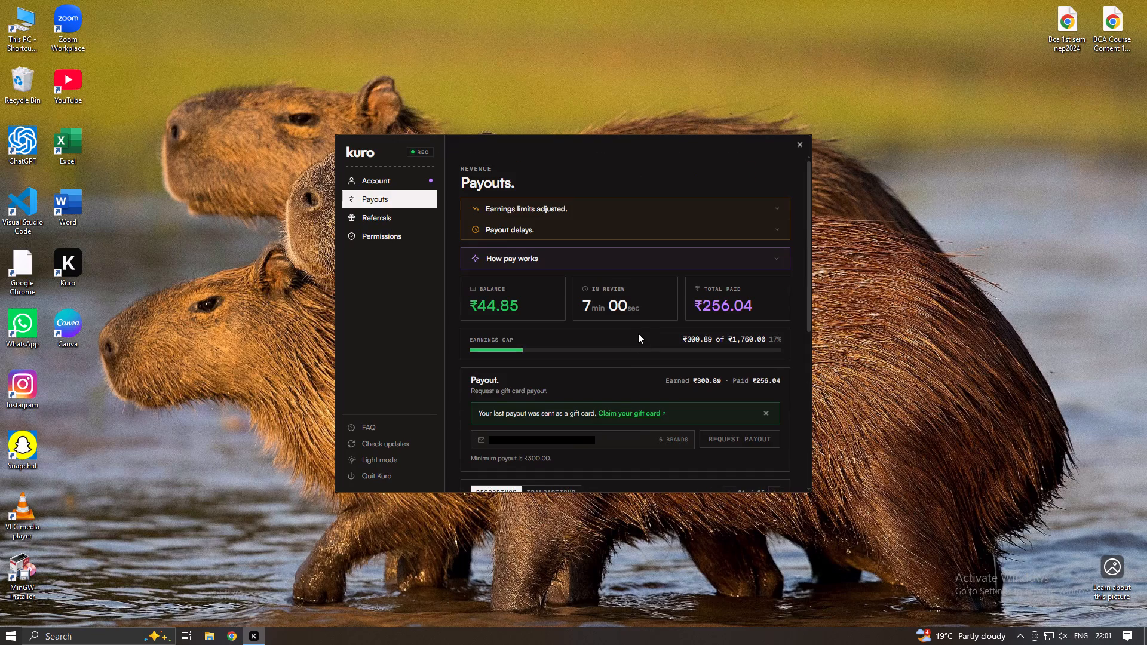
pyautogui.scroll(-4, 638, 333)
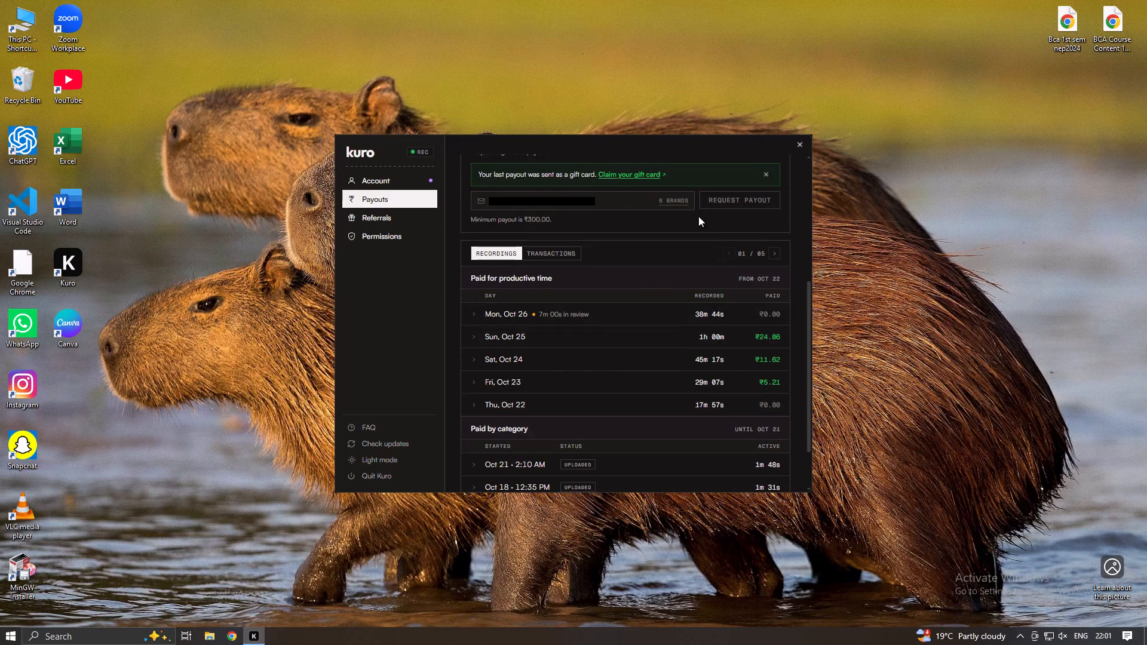
# Open Canva from the desktop and create a new blank presentation.
pyautogui.click(64, 328)
pyautogui.click(64, 328)
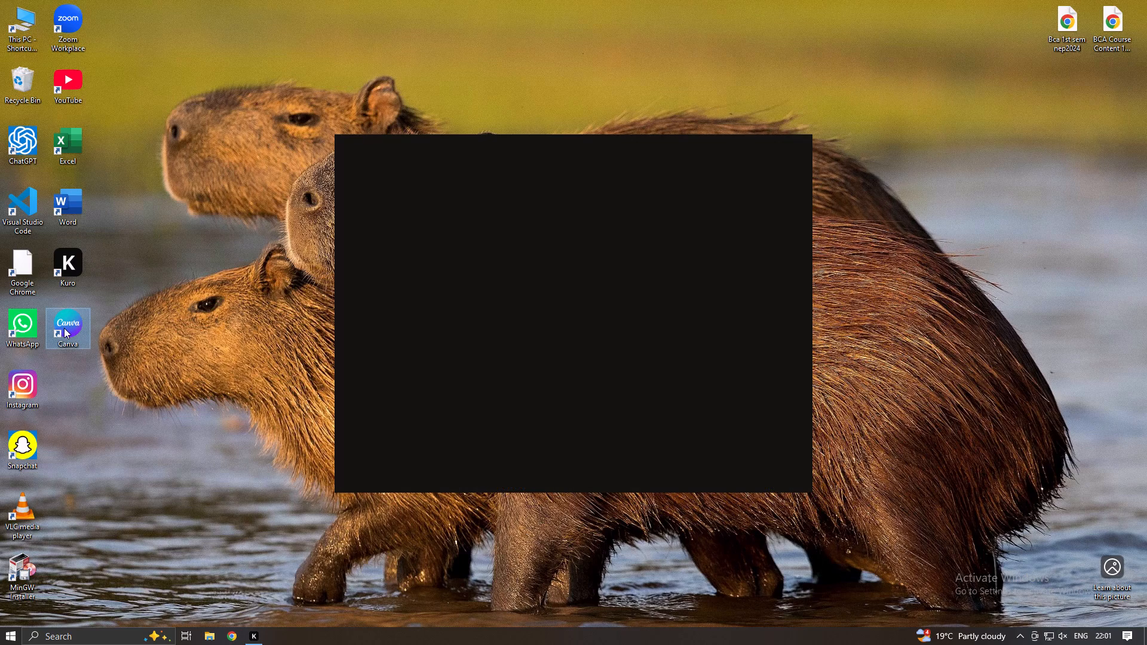
pyautogui.doubleClick(64, 328)
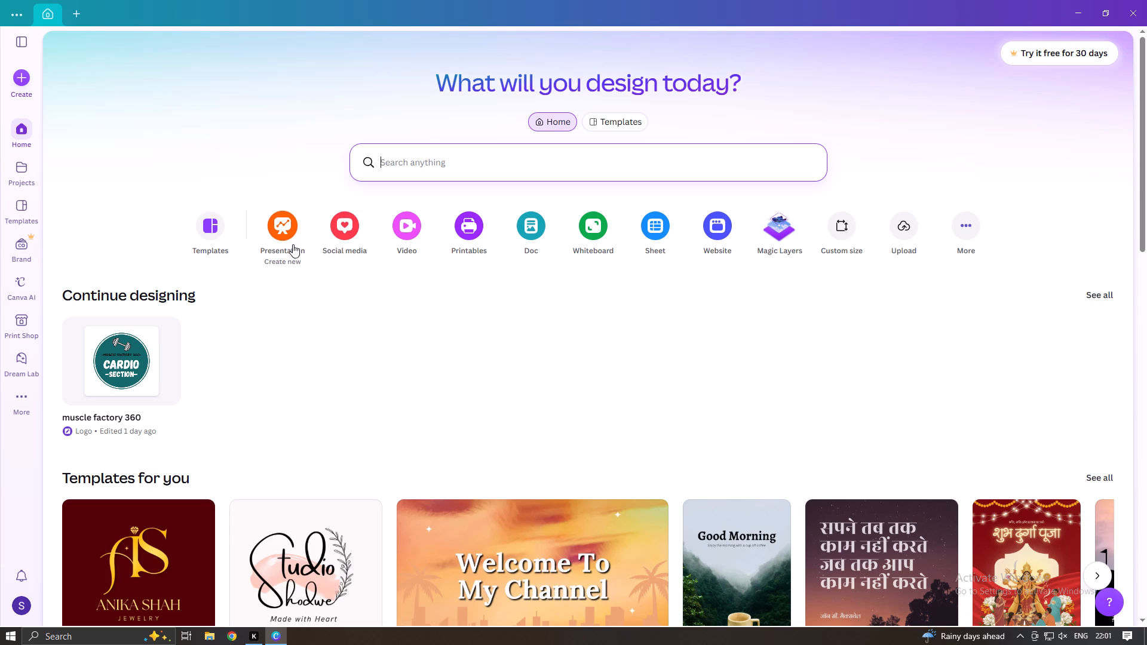
pyautogui.click(293, 225)
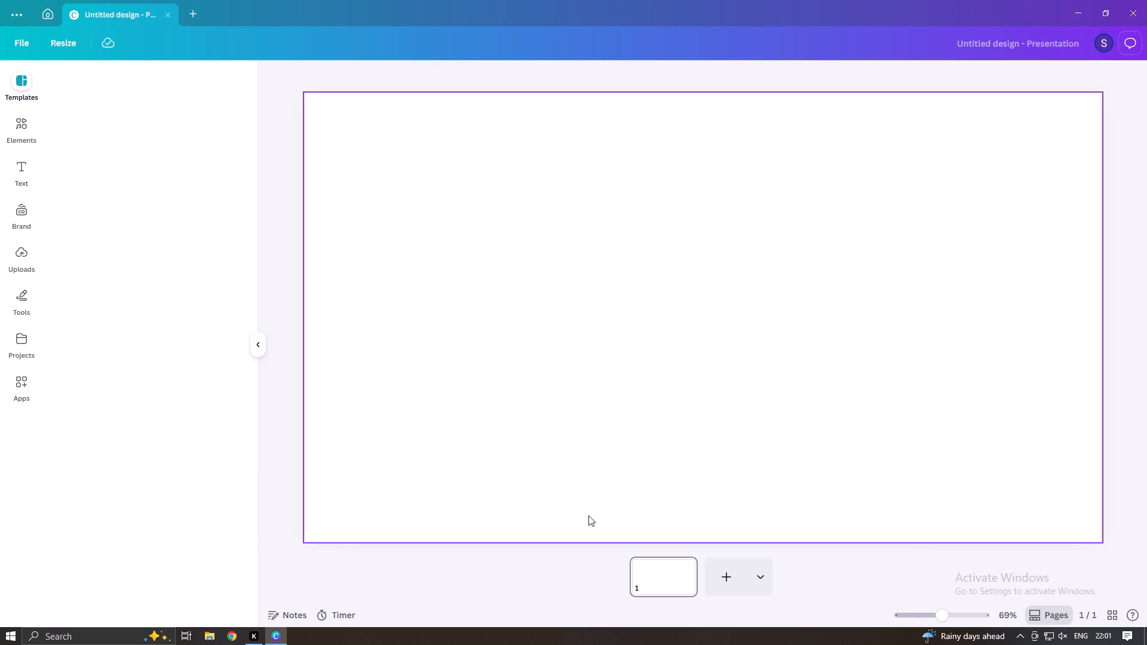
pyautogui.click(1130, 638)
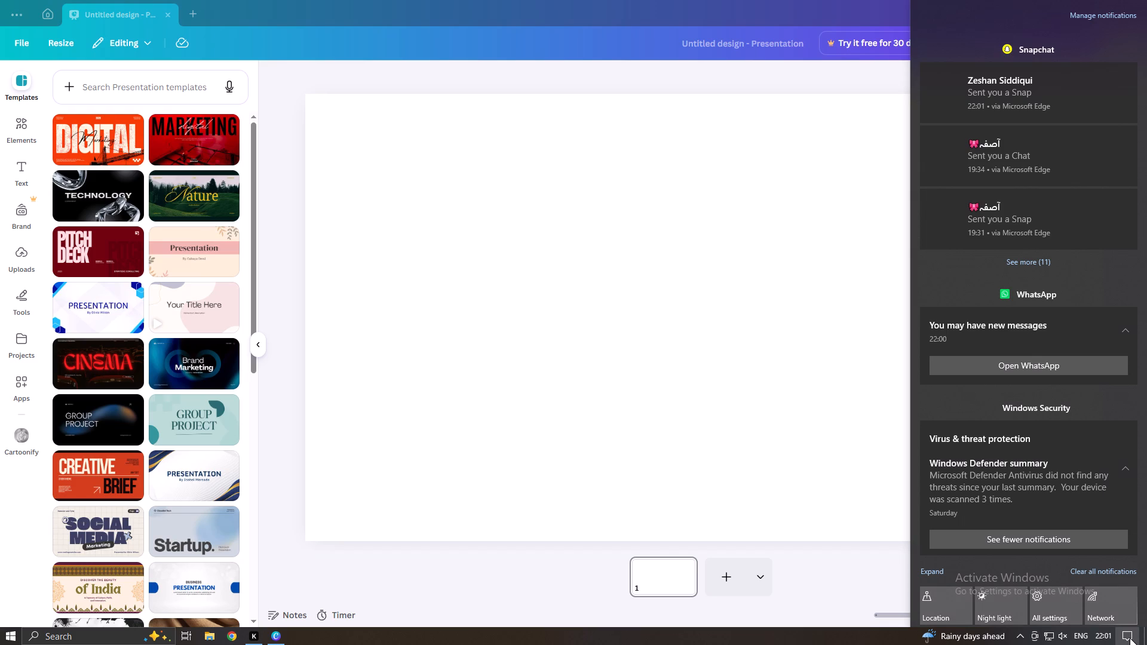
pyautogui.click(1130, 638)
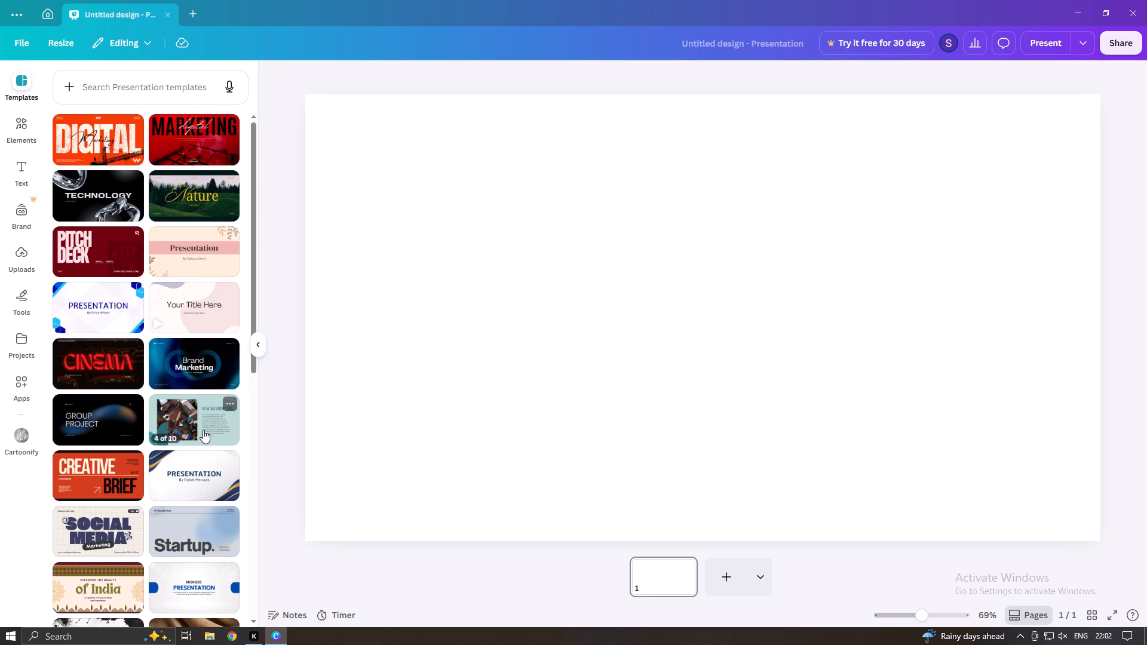
# Apply the "PRESENTATION" title page of the Black White Grunge Project Presentation template to the blank first page.
pyautogui.scroll(-3, 203, 430)
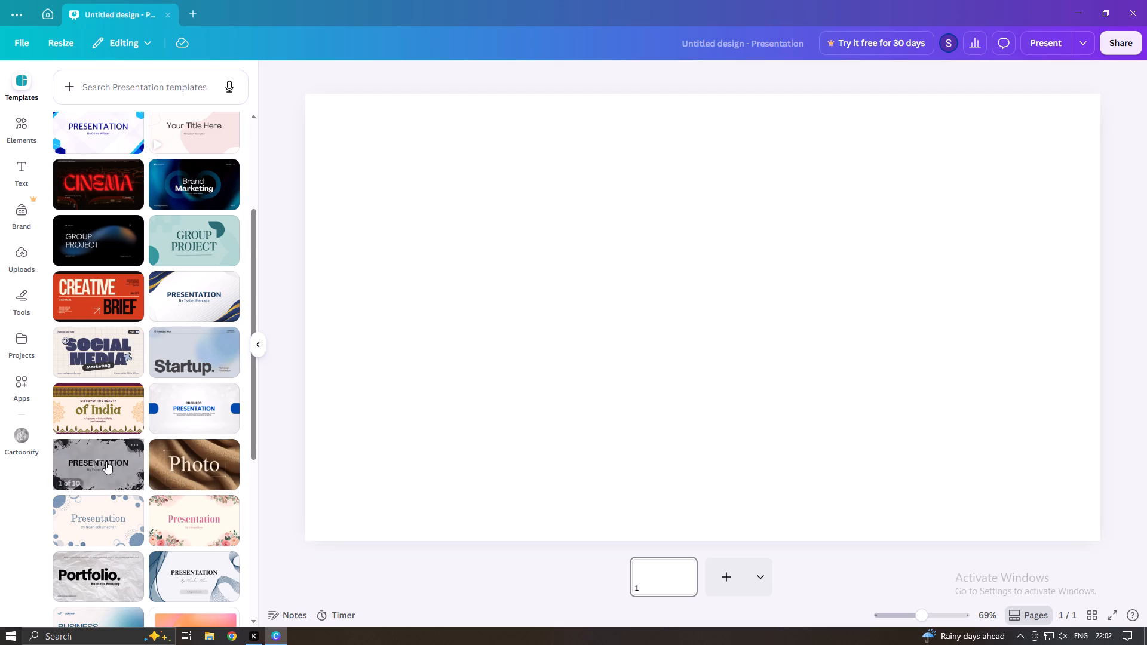
pyautogui.click(105, 461)
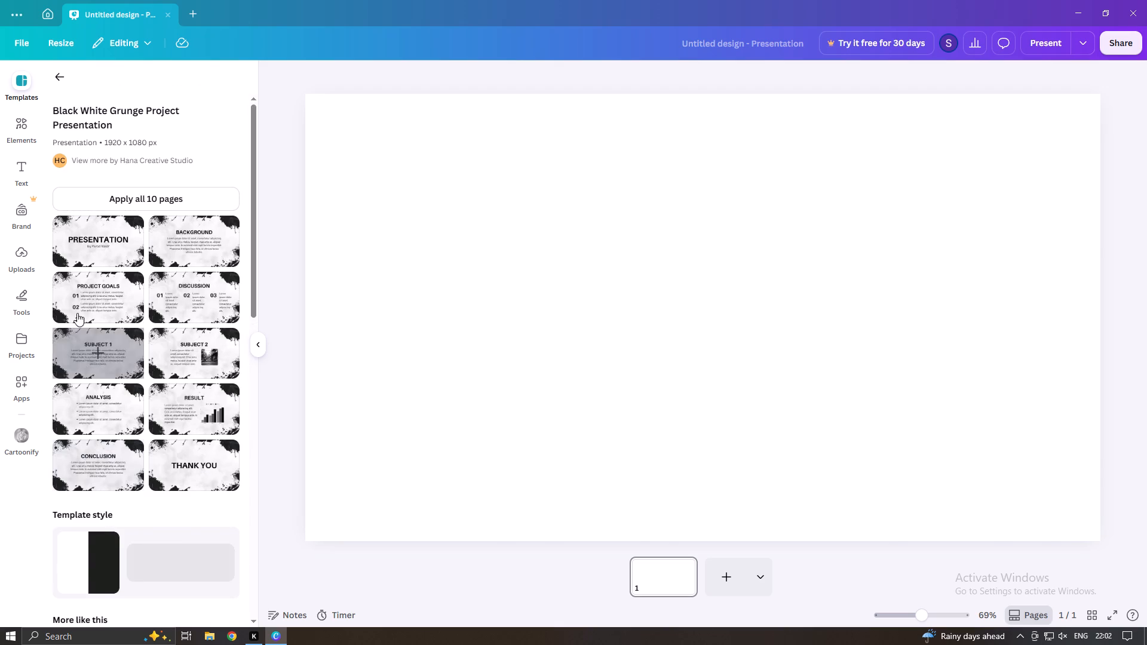
pyautogui.click(115, 234)
# Replace the placeholder byline under the title with "By" followed by the presenter's name.
pyautogui.doubleClick(663, 310)
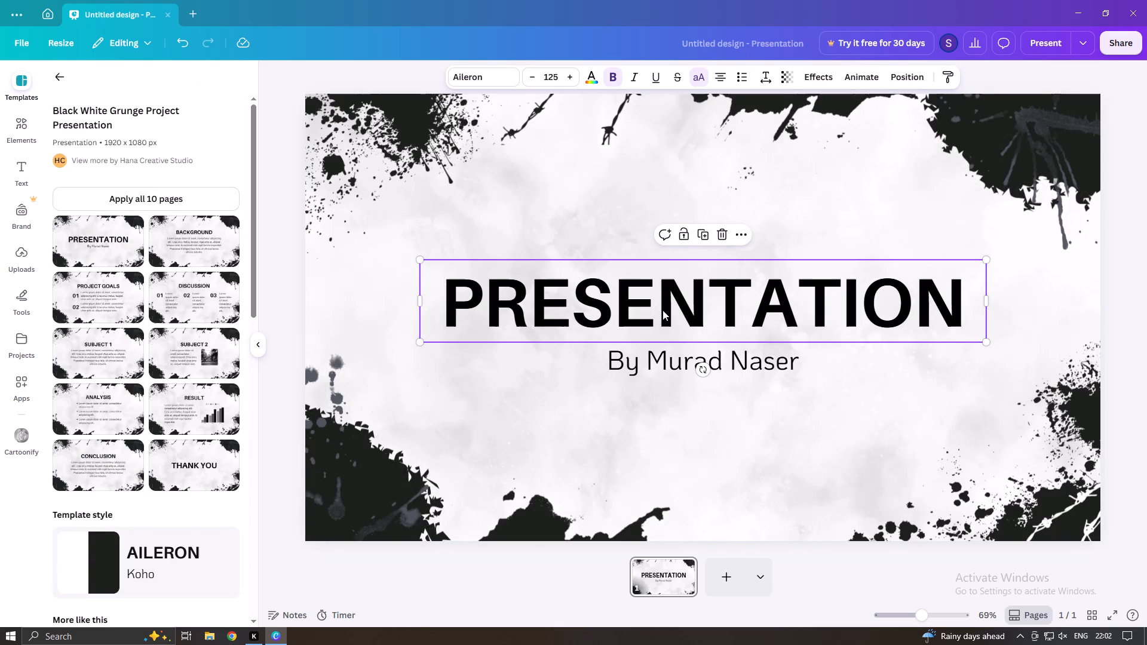
pyautogui.doubleClick(758, 357)
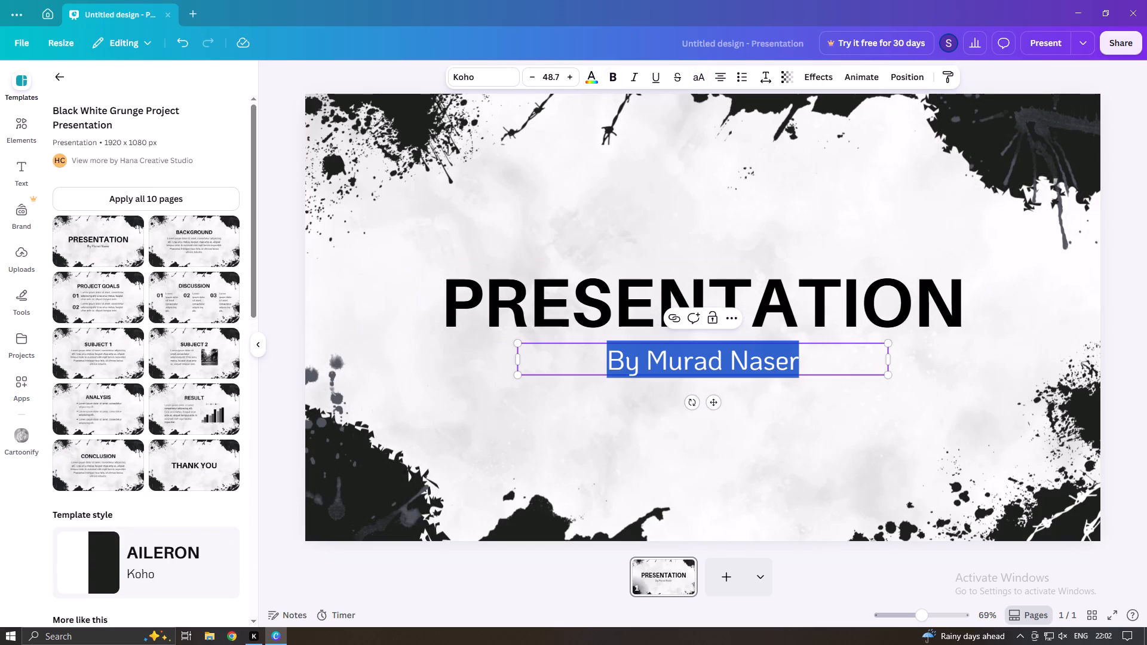
pyautogui.press('BackSpace')
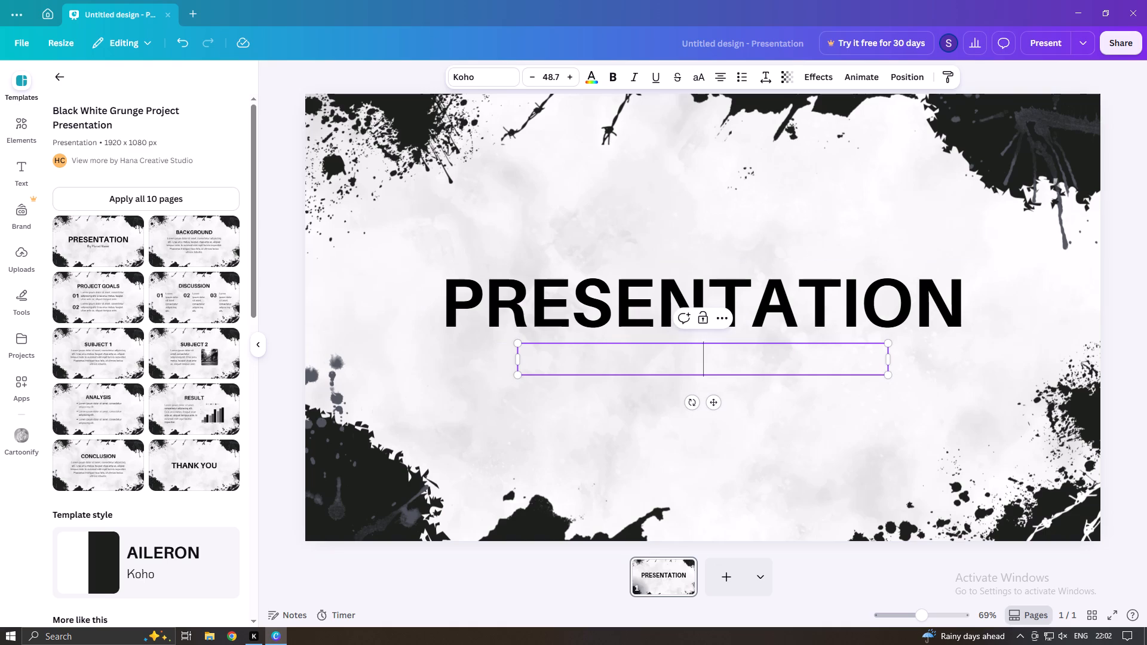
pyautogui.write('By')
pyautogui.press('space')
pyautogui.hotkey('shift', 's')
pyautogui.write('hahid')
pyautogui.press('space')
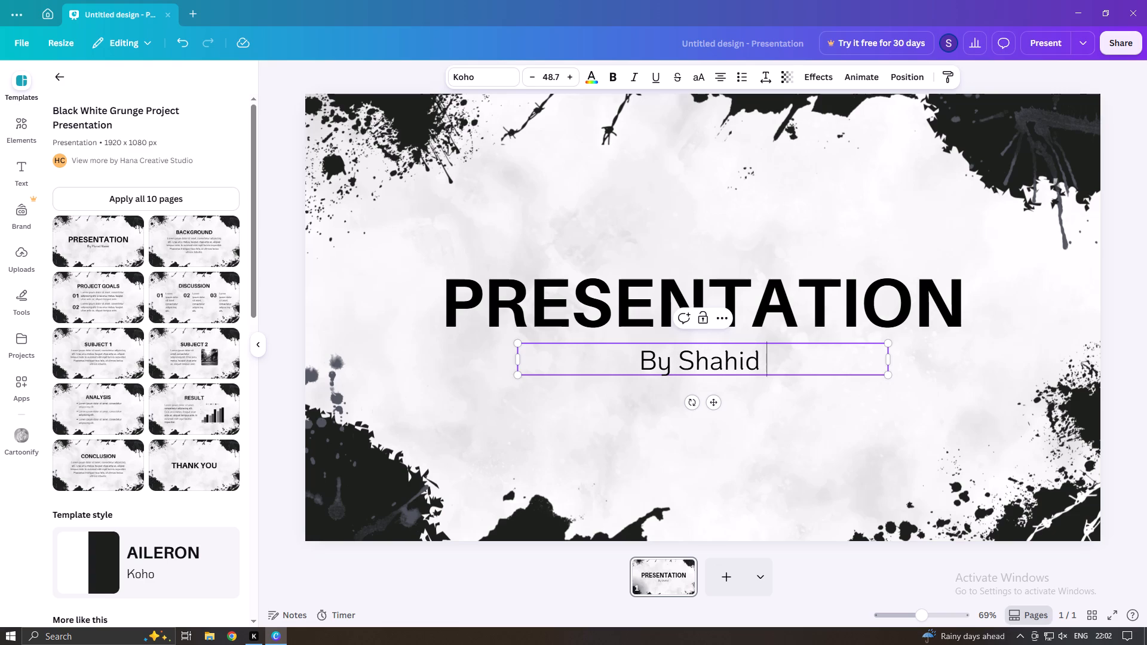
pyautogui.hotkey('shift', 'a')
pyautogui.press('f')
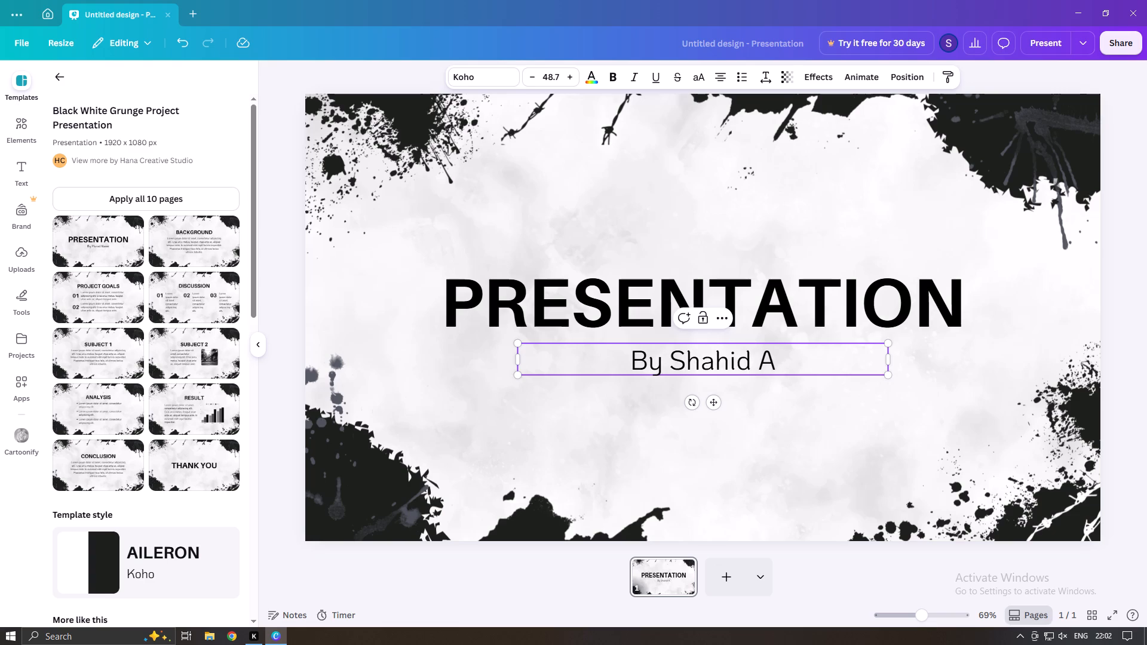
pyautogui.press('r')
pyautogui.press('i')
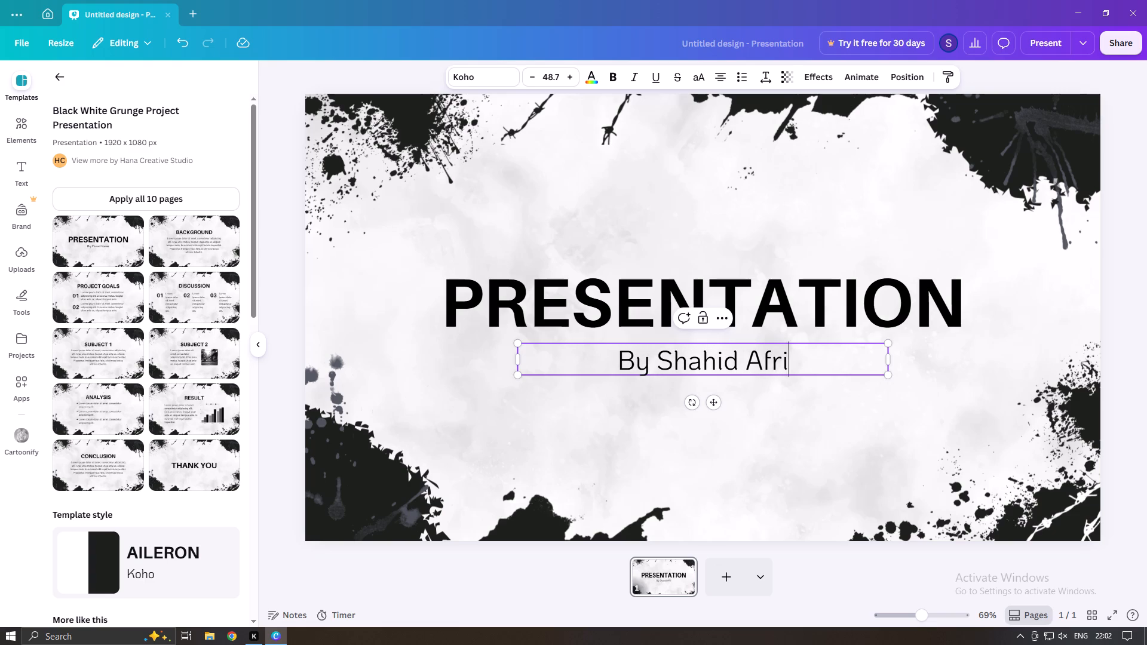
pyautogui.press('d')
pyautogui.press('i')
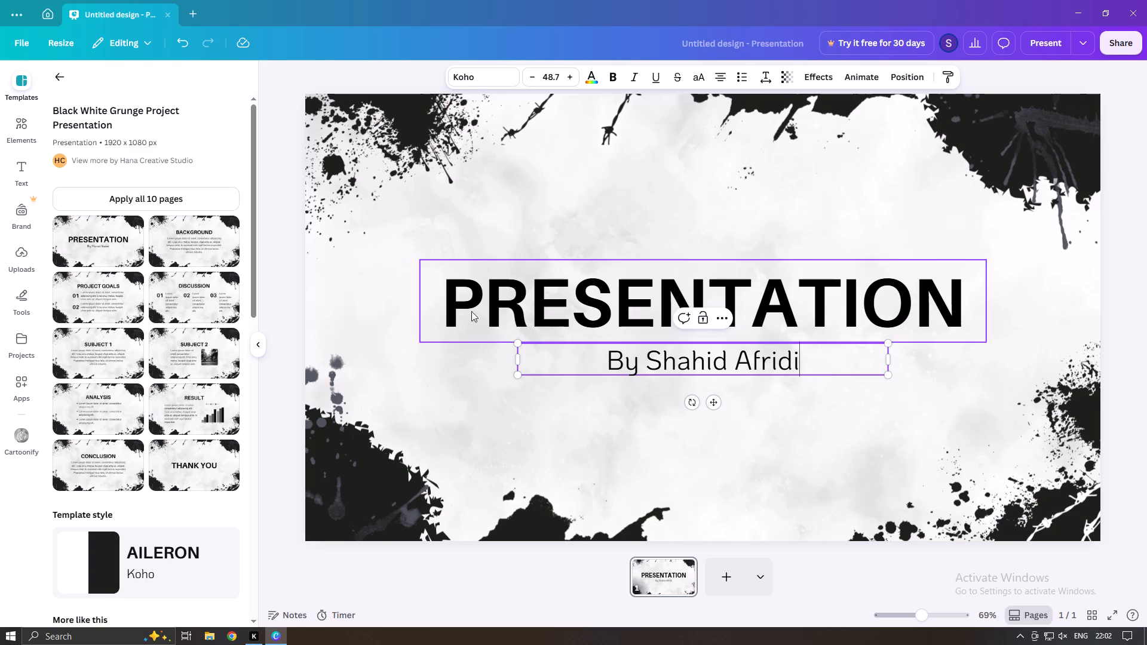
# Add the template's "BACKGROUND" layout as a new second page.
pyautogui.click(200, 242)
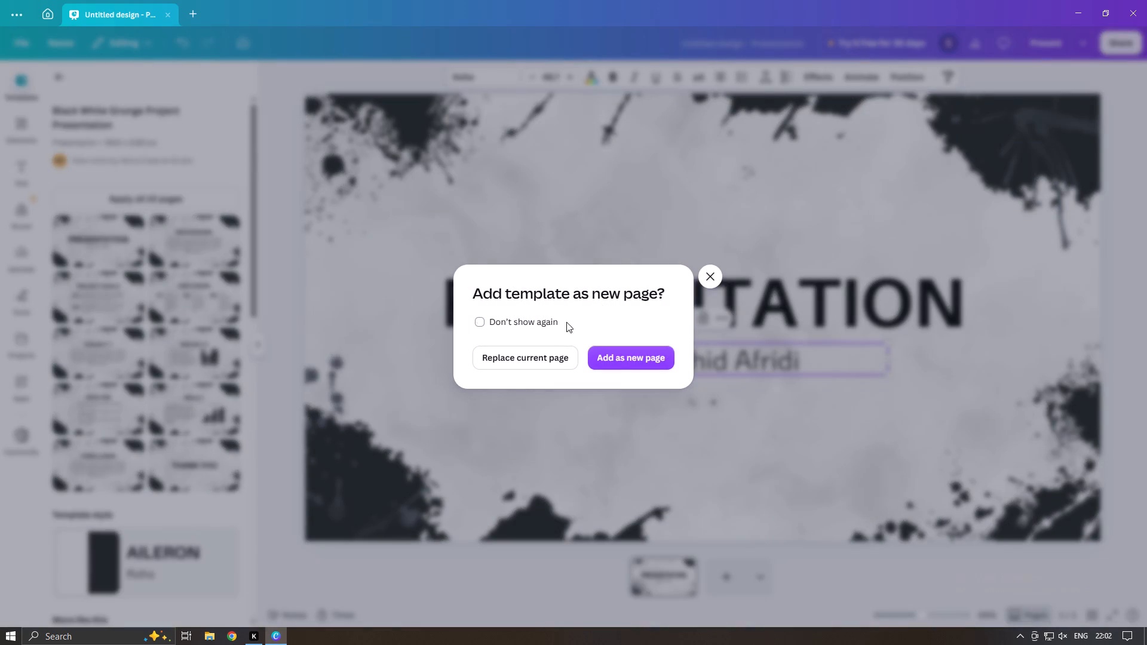
pyautogui.click(621, 357)
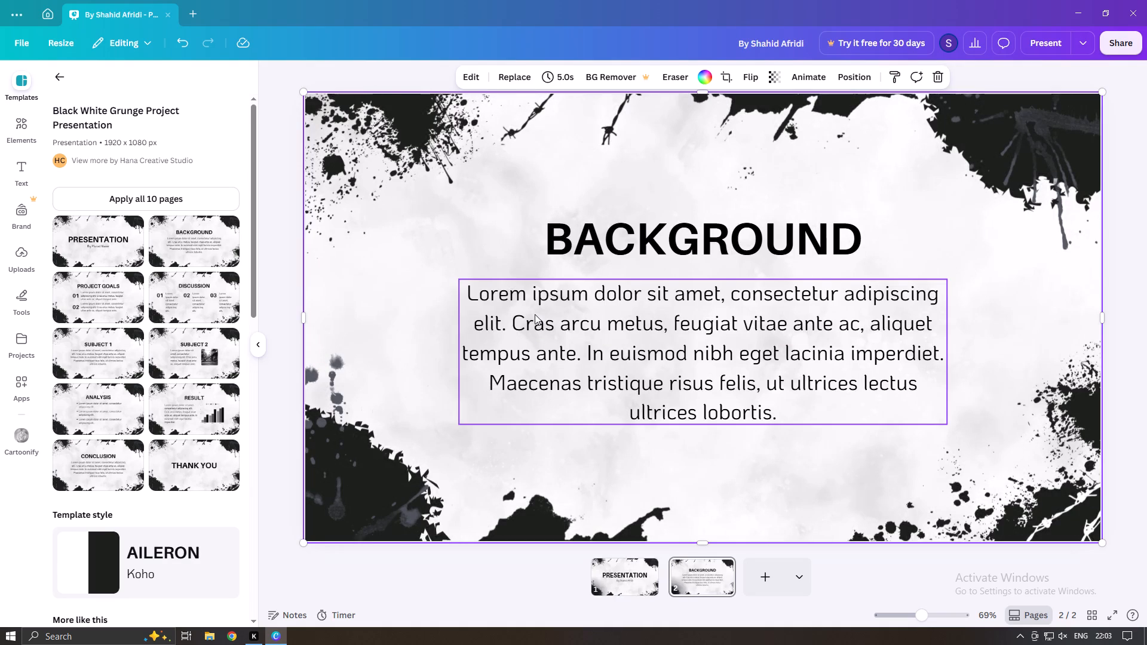
# Delete the lorem ipsum body paragraph on the second page.
pyautogui.click(778, 411)
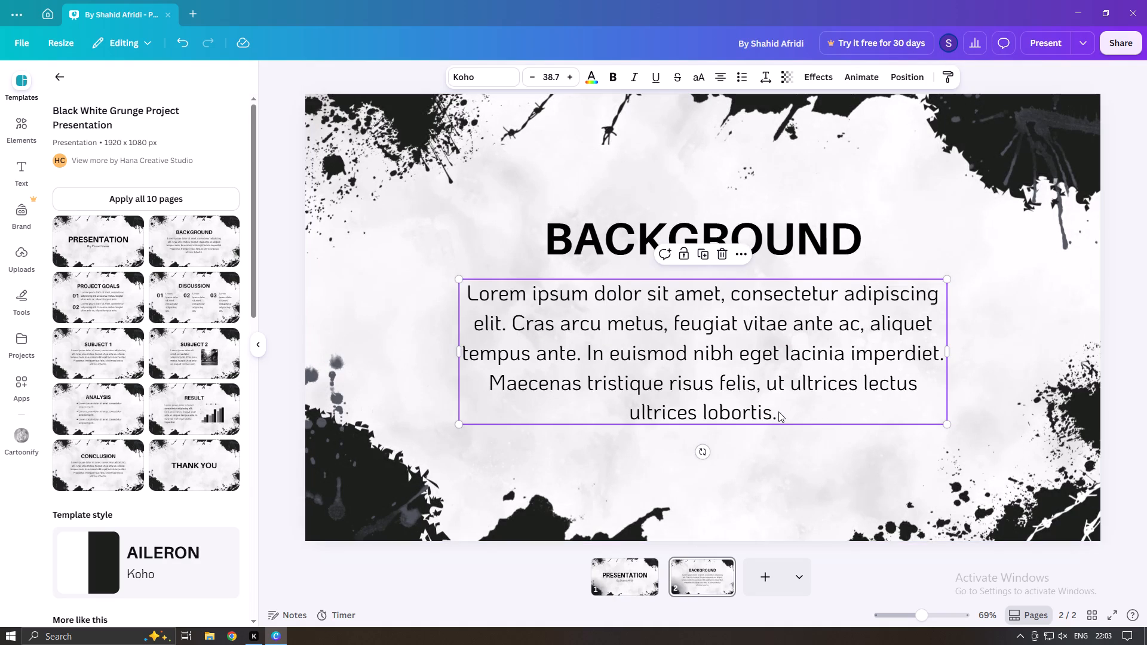
pyautogui.doubleClick(778, 411)
pyautogui.press('BackSpace')
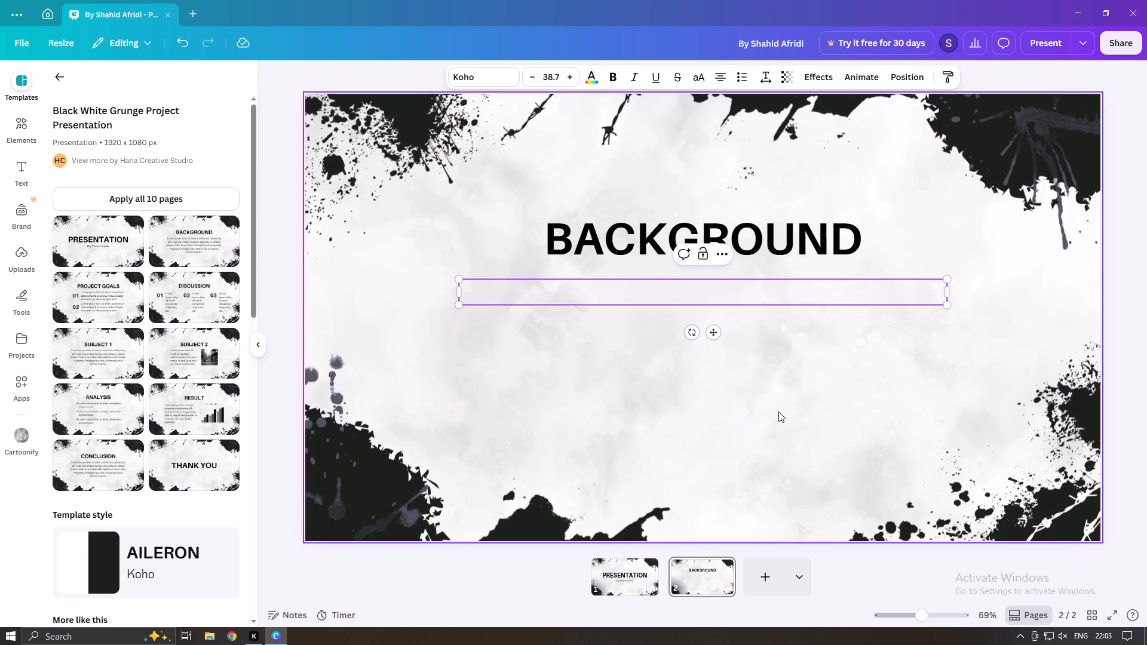
# Replace the second page's "BACKGROUND" heading with "OUR PROJECT".
pyautogui.doubleClick(814, 247)
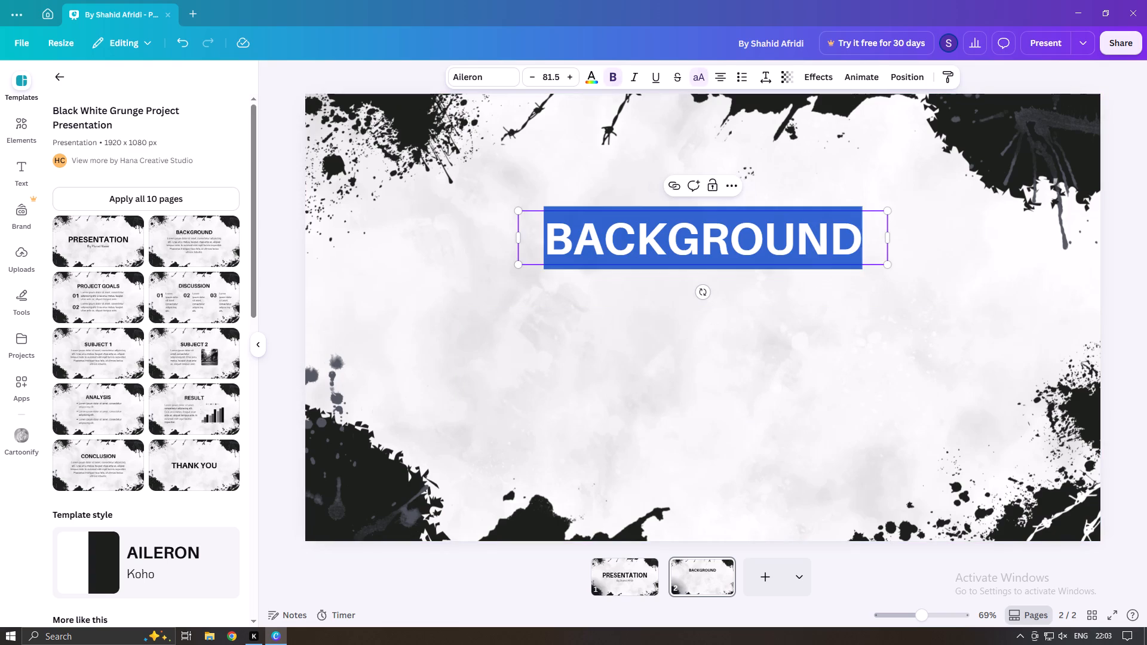
pyautogui.press('BackSpace')
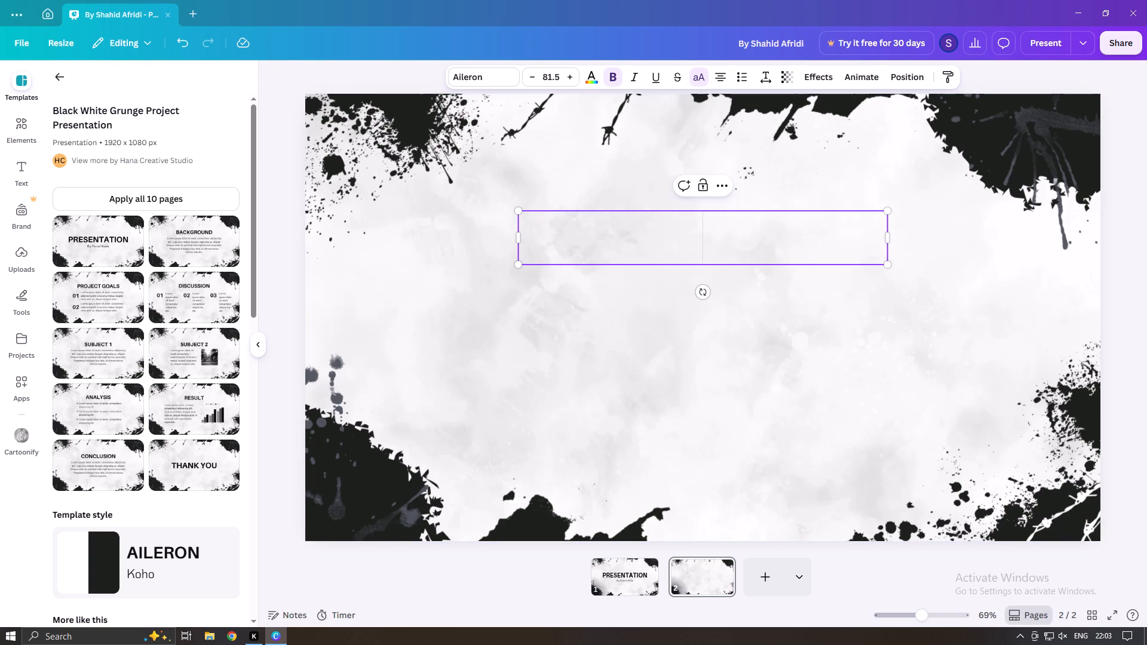
pyautogui.press('o')
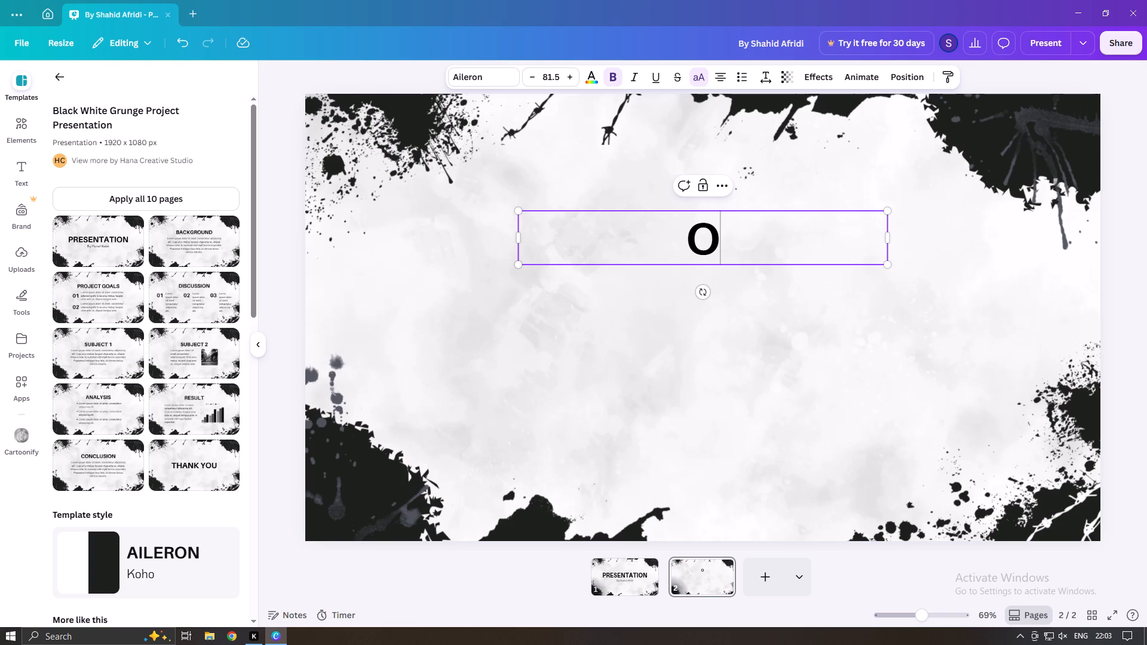
pyautogui.write('ur')
pyautogui.press('space')
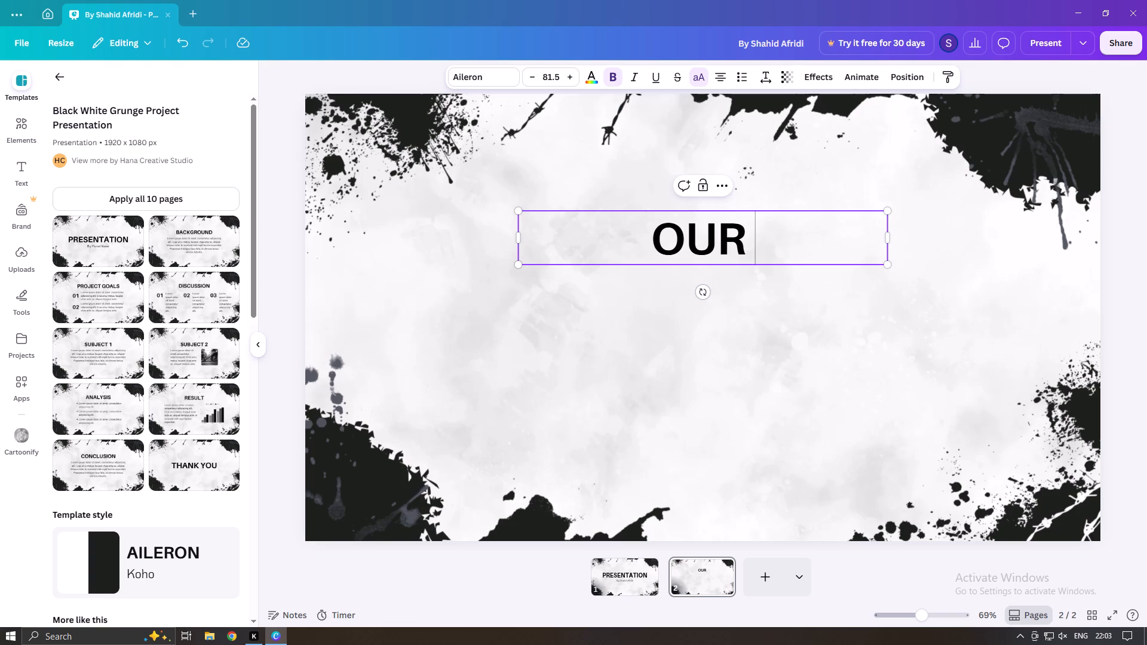
pyautogui.press('p')
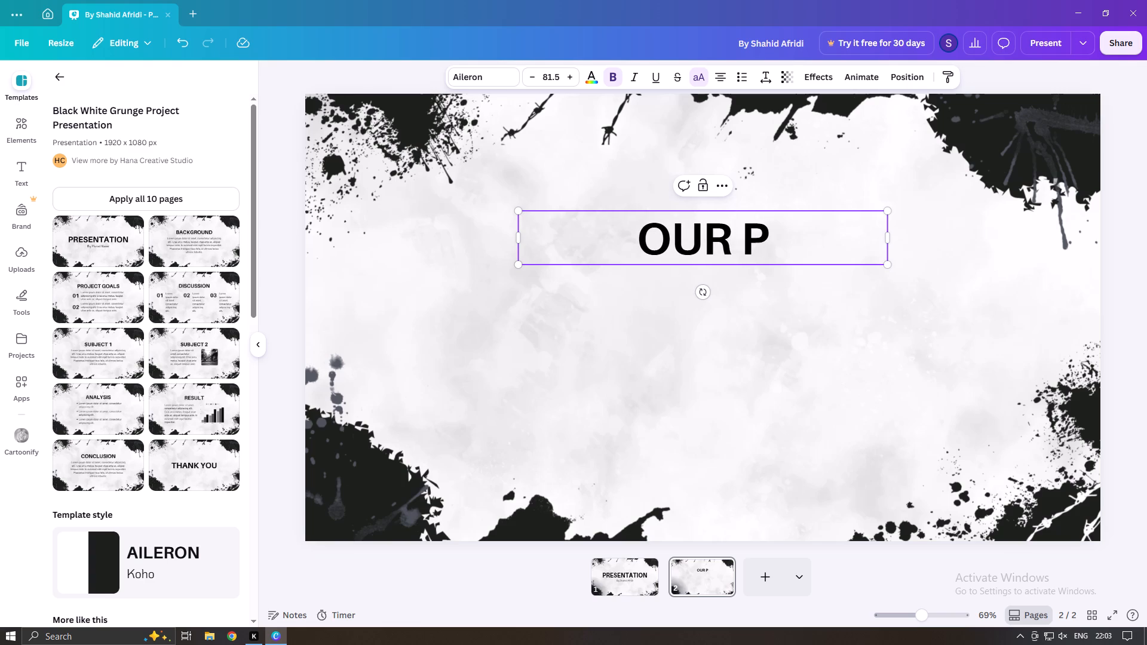
pyautogui.write('ro')
pyautogui.write('je')
pyautogui.write('ct')
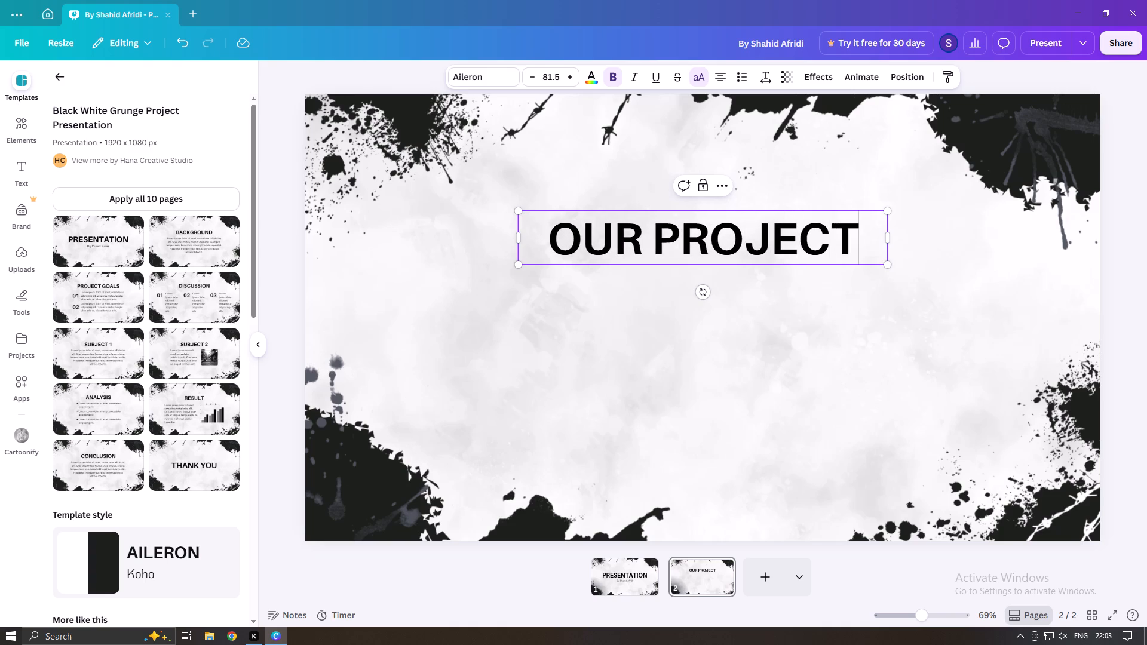
pyautogui.press('space')
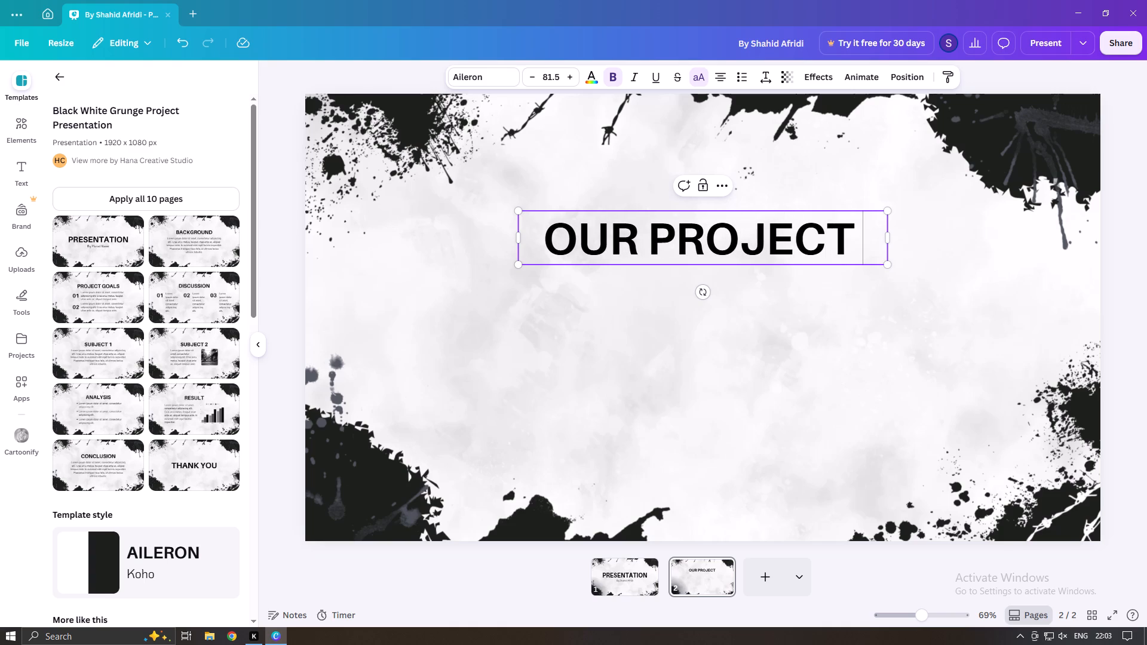
pyautogui.press('a')
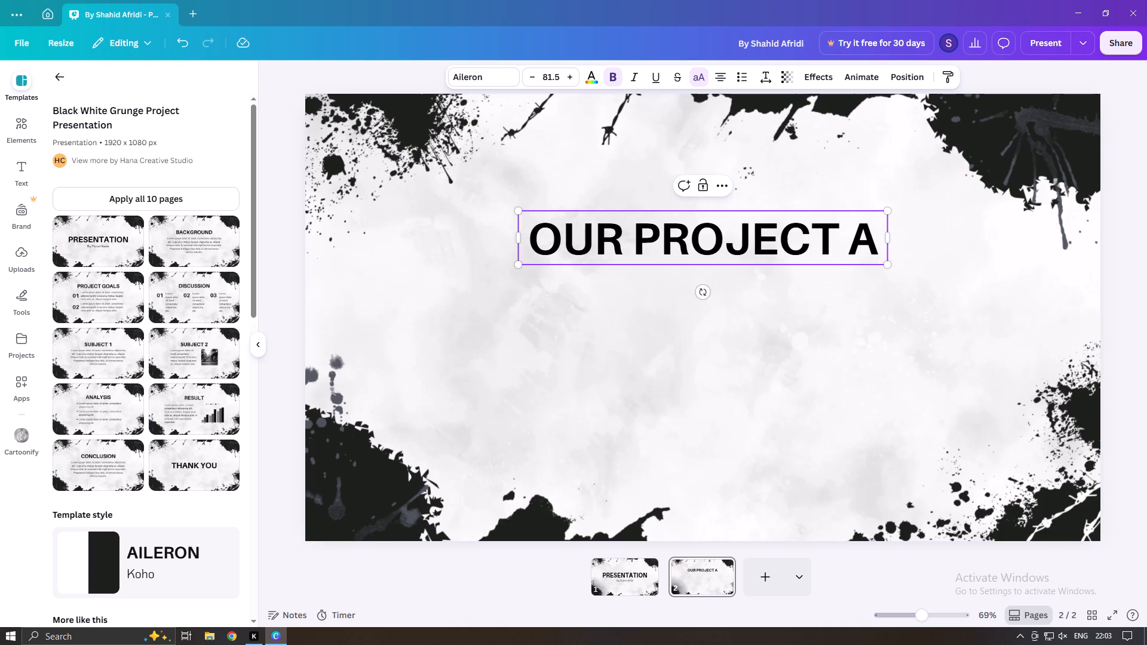
pyautogui.press('BackSpace')
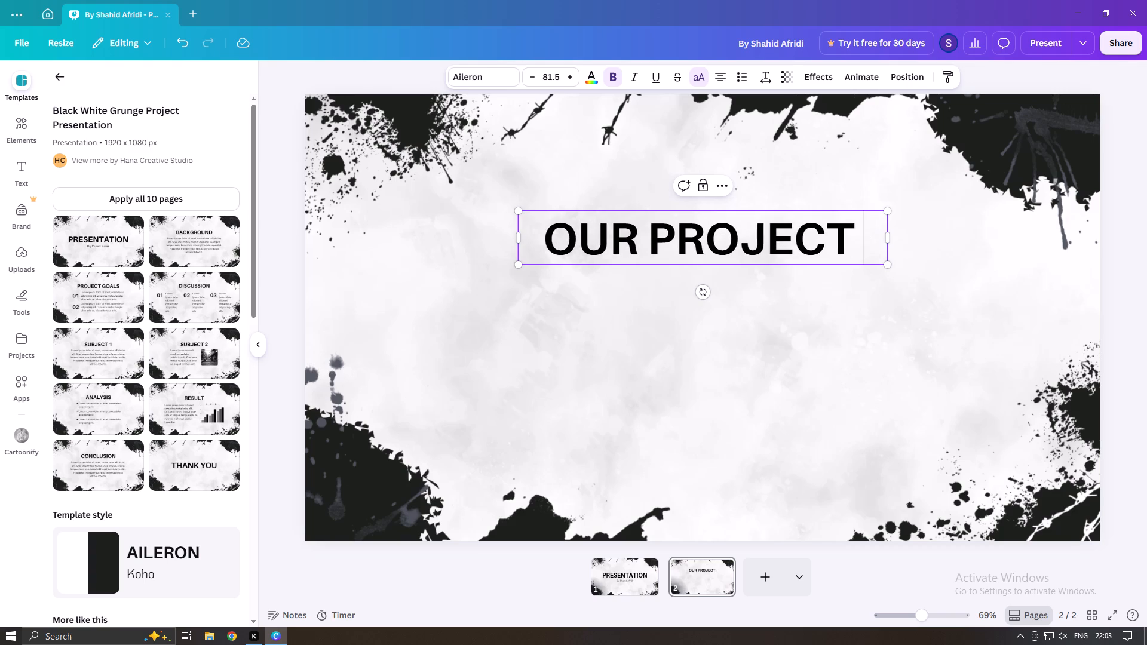
pyautogui.click(747, 324)
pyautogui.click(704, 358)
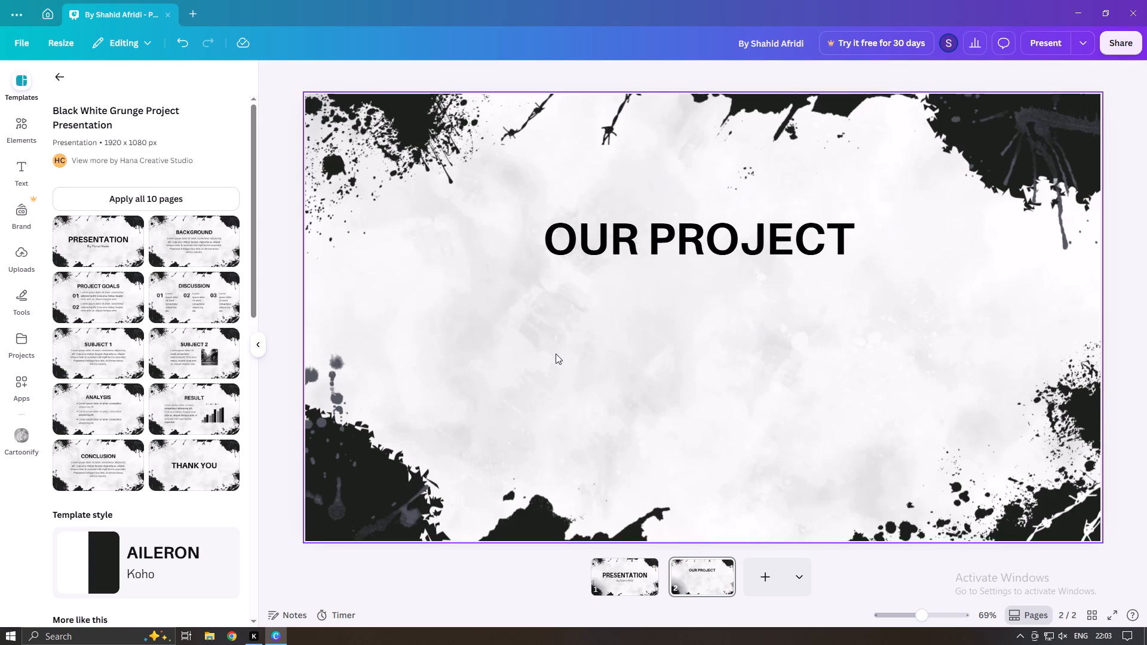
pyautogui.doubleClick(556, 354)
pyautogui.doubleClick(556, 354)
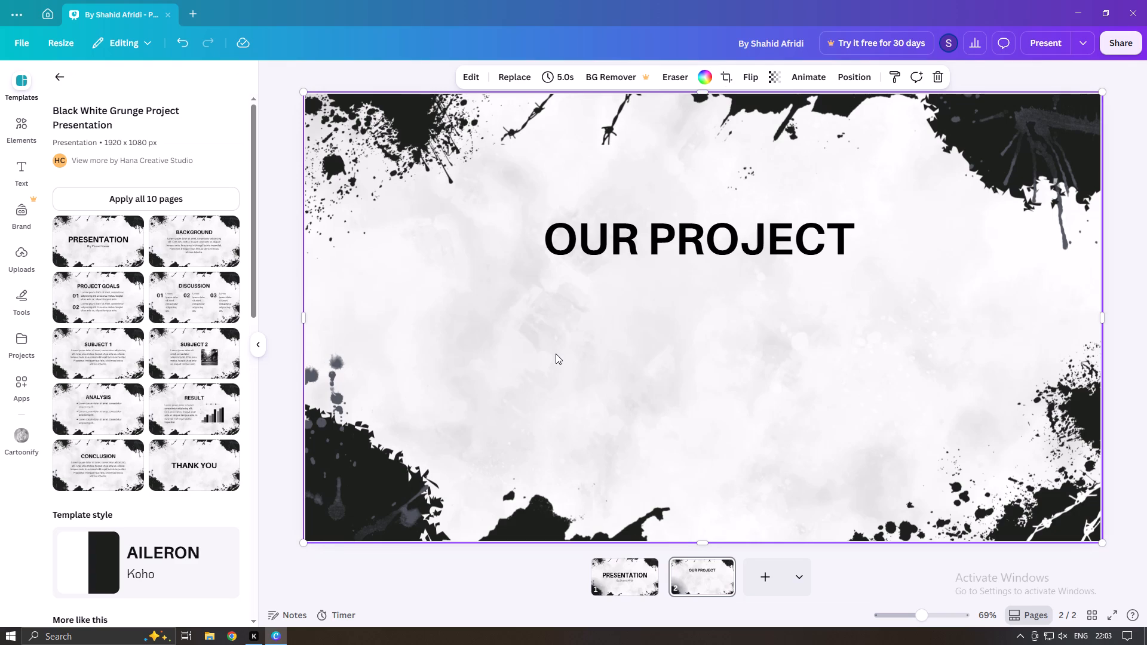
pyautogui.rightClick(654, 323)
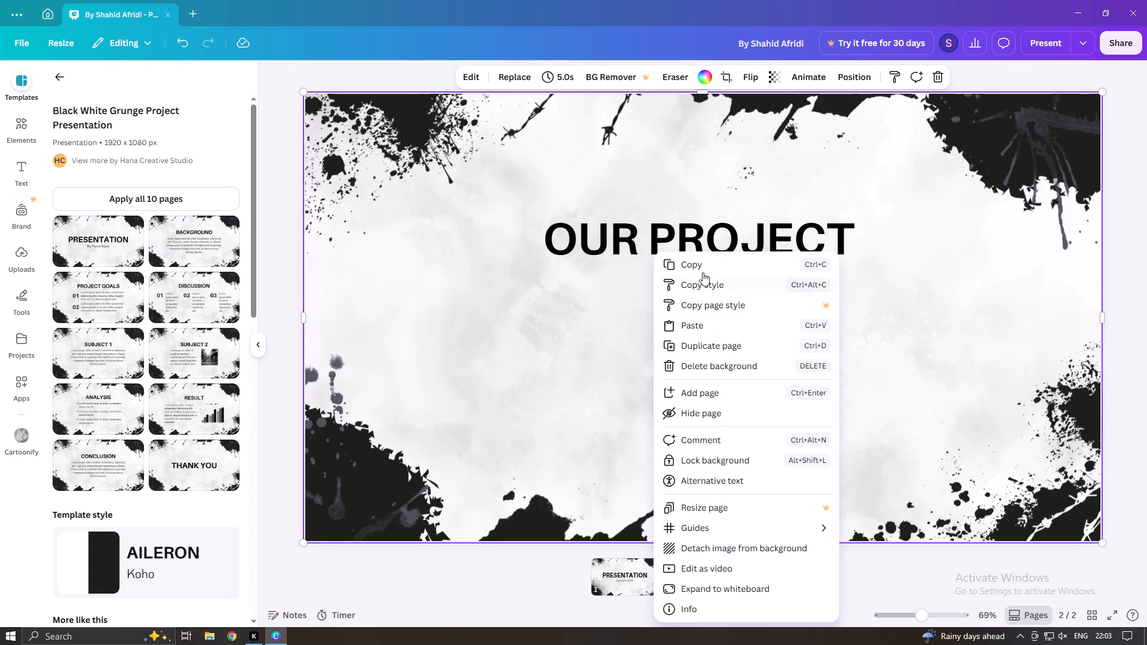
# Add a new text box to the second page below the "OUR PROJECT" heading.
pyautogui.click(30, 167)
pyautogui.click(30, 167)
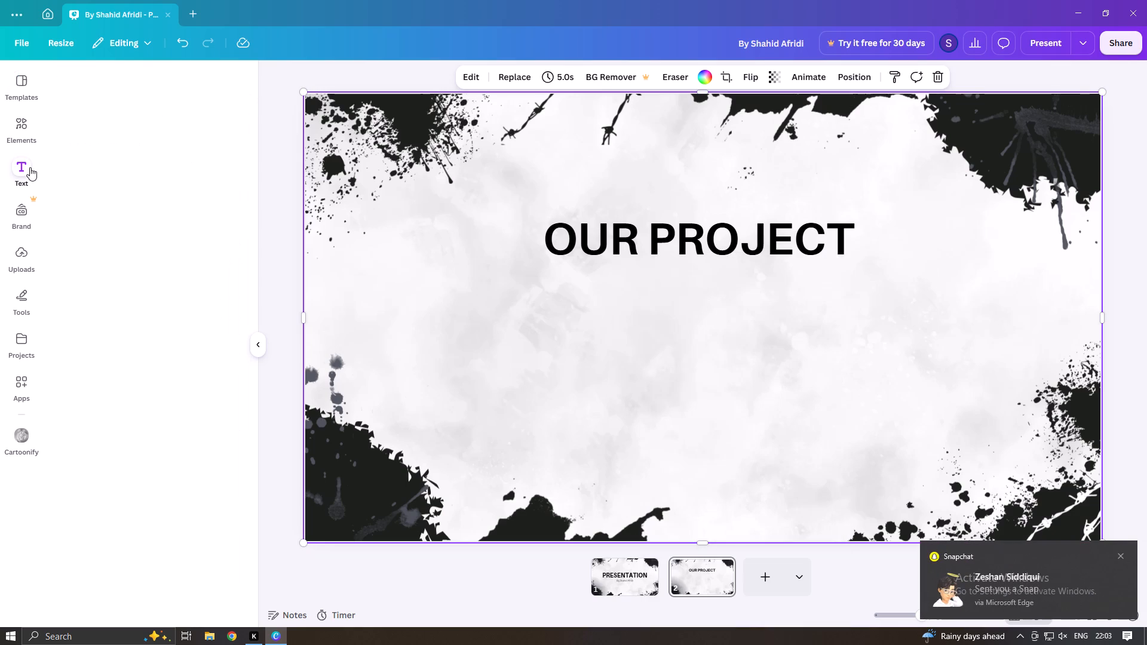
pyautogui.click(146, 124)
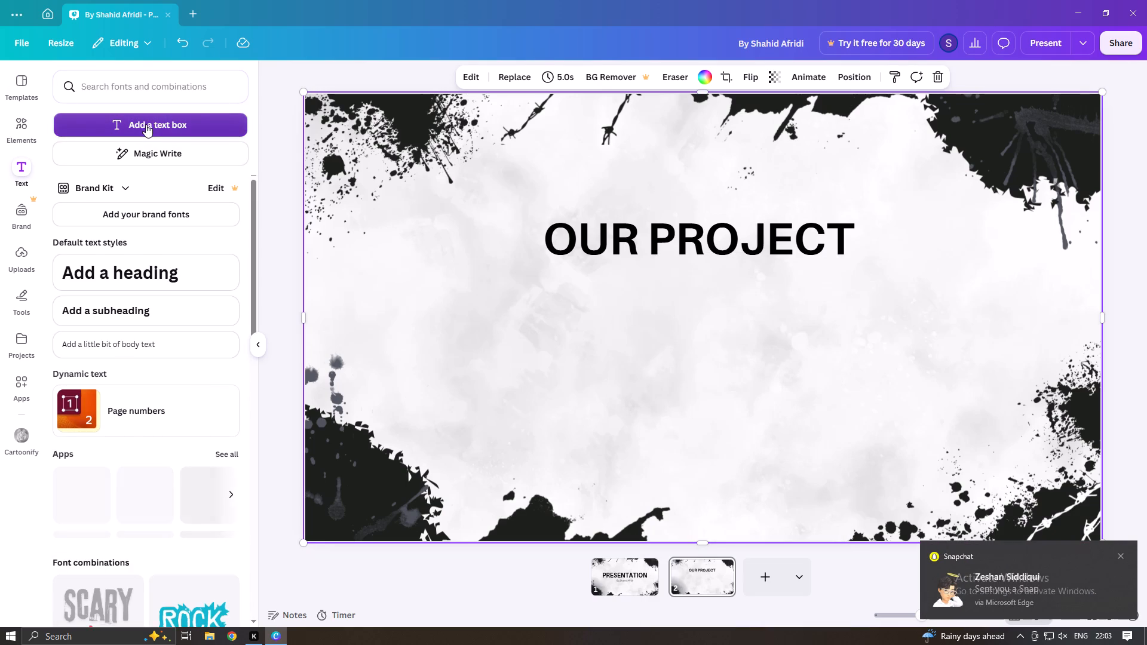
# Replace the new text box's placeholder text with "NEXORA -".
pyautogui.click(831, 321)
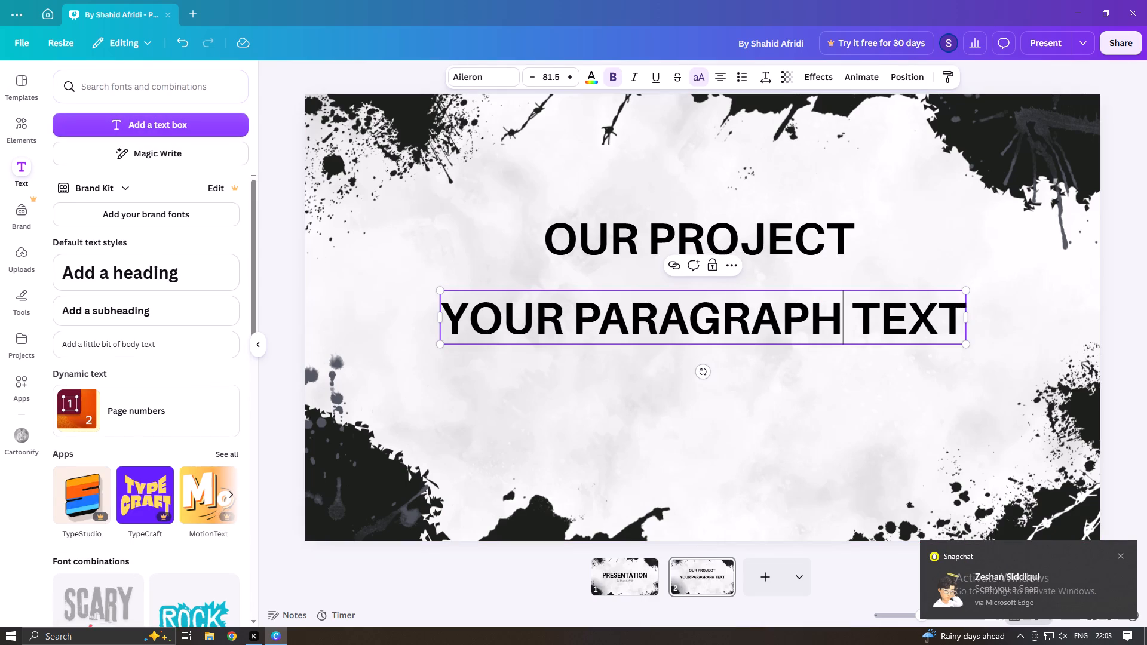
pyautogui.click(932, 325)
pyautogui.click(953, 325)
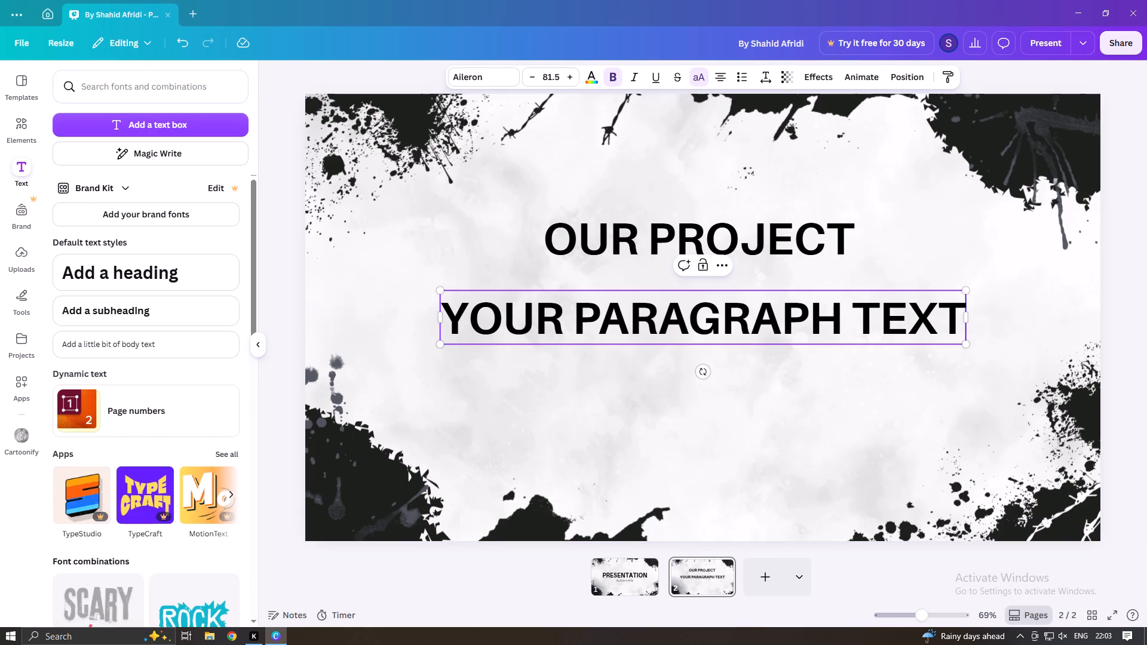
pyautogui.click(957, 325)
pyautogui.press('BackSpace')
pyautogui.press('BackSpace')
pyautogui.press('BackSpace')
pyautogui.press('BackSpace')
pyautogui.press('BackSpace')
pyautogui.press('BackSpace')
pyautogui.press('BackSpace')
pyautogui.press('BackSpace')
pyautogui.press('BackSpace')
pyautogui.press('BackSpace')
pyautogui.press('BackSpace')
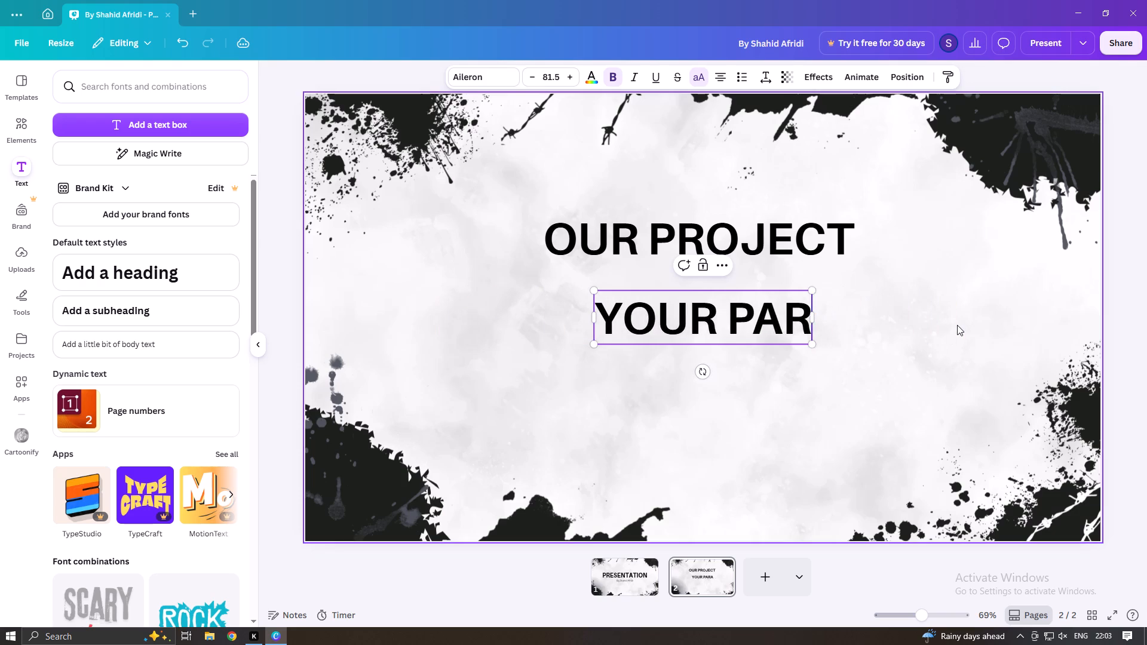
pyautogui.press('BackSpace')
pyautogui.press('BackSpace')
pyautogui.press('BackSpace')
pyautogui.press('BackSpace')
pyautogui.press('BackSpace')
pyautogui.press('BackSpace')
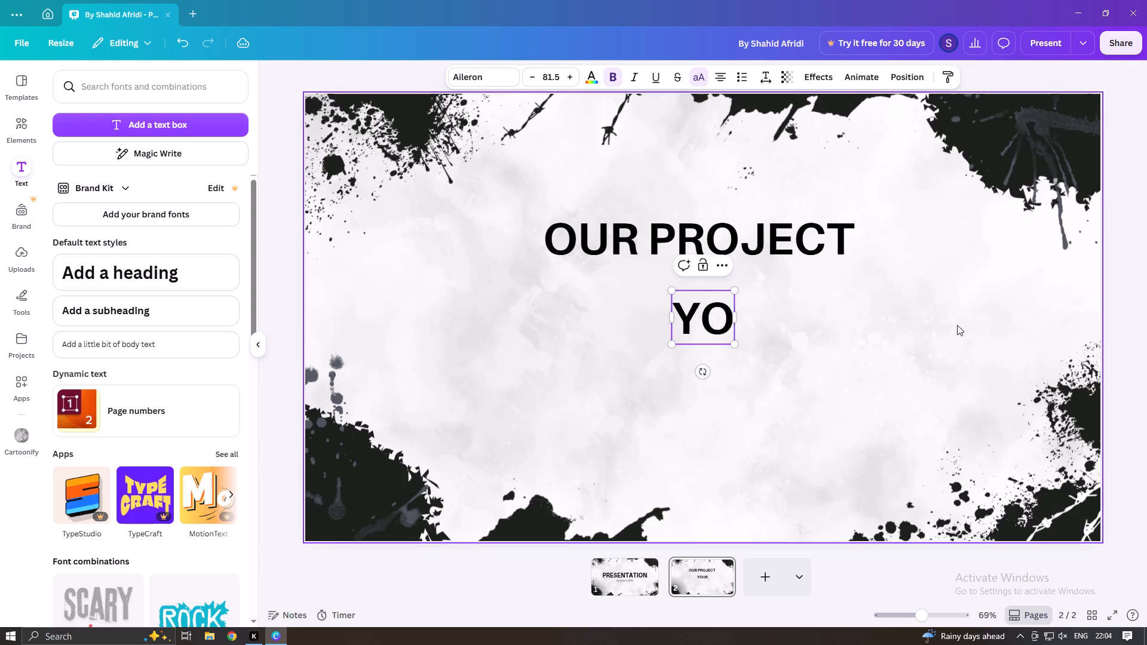
pyautogui.press('BackSpace')
pyautogui.press('BackSpace')
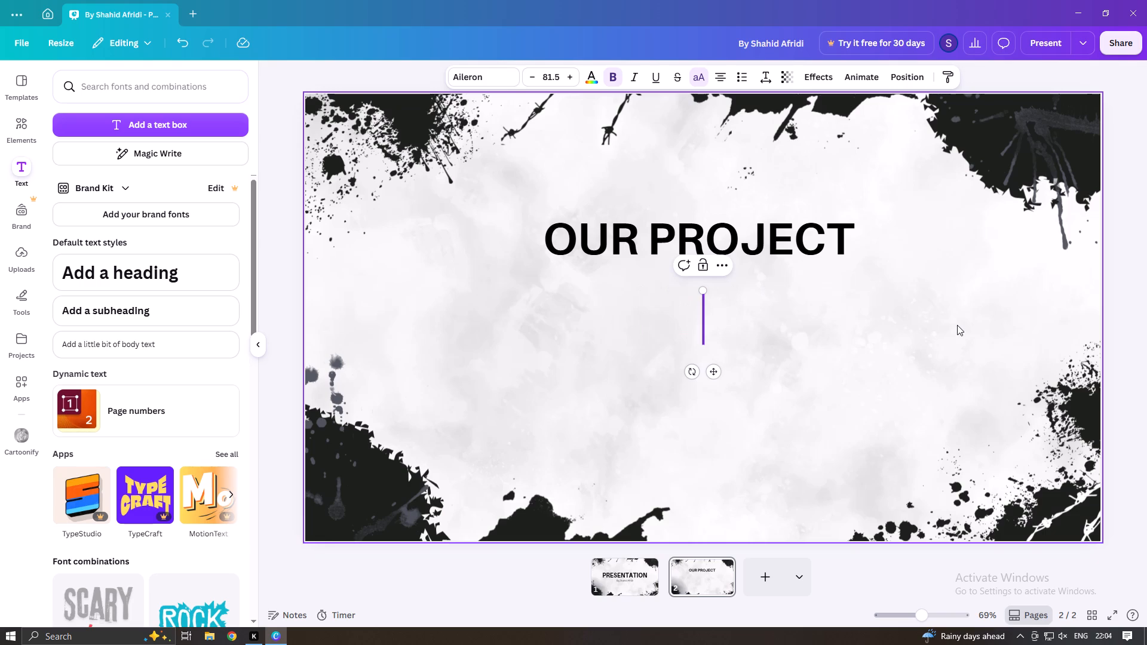
pyautogui.write('nexora')
pyautogui.press('space')
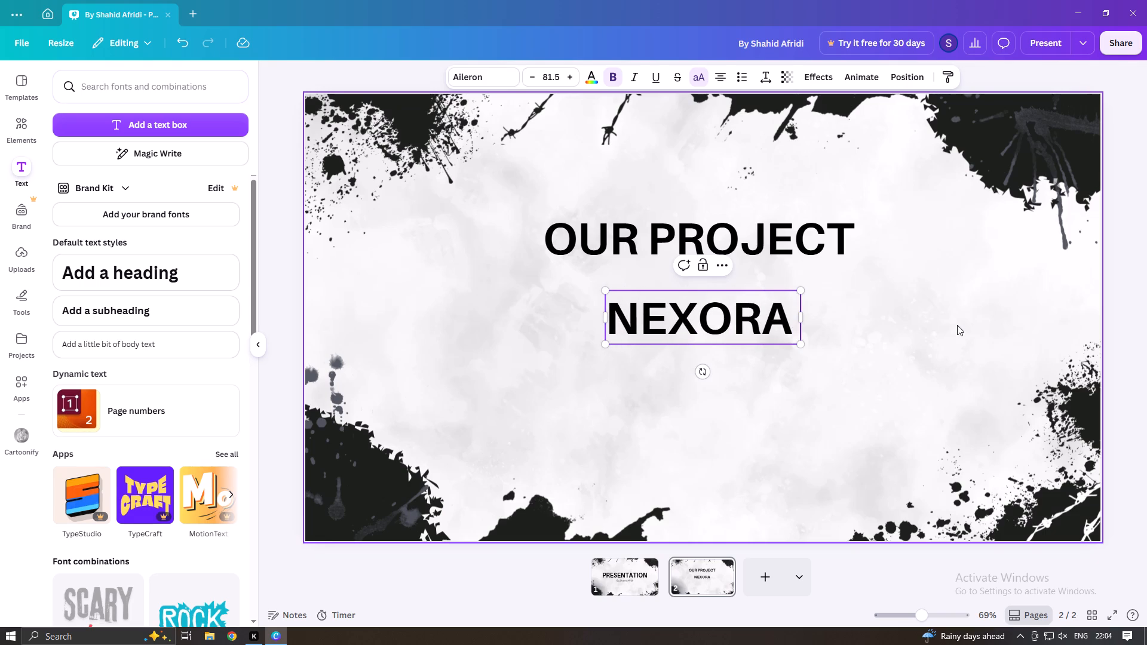
pyautogui.press('-')
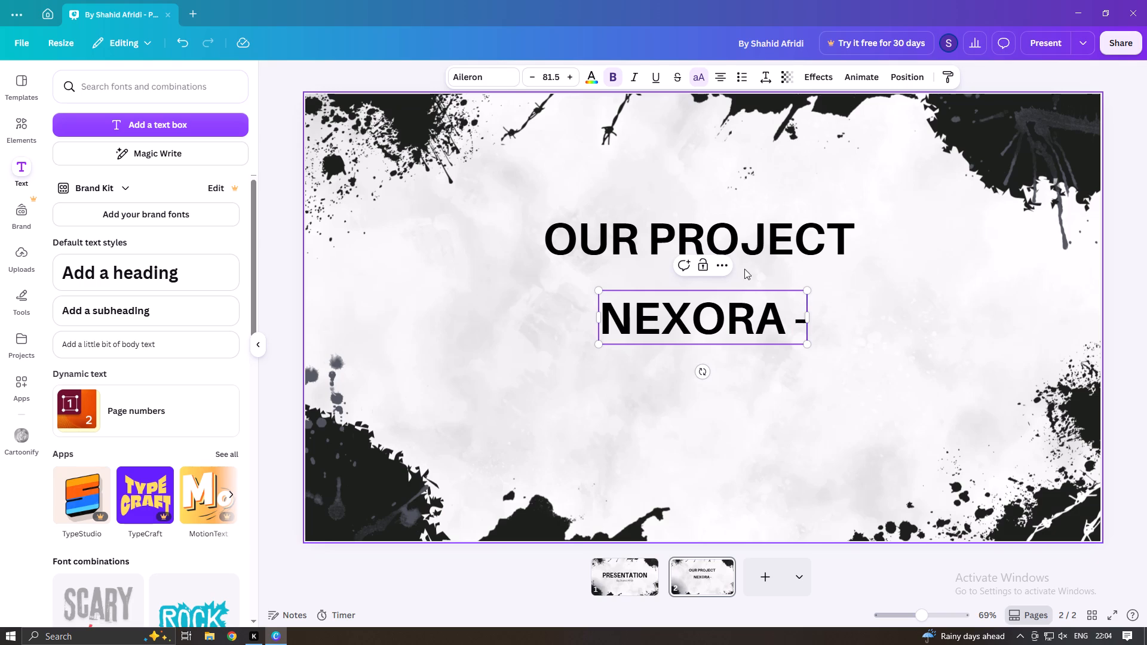
# Move the "OUR PROJECT" heading higher on the page and place the NEXORA line directly beneath it.
pyautogui.click(750, 251)
pyautogui.moveTo(709, 241); pyautogui.dragTo(707, 222)
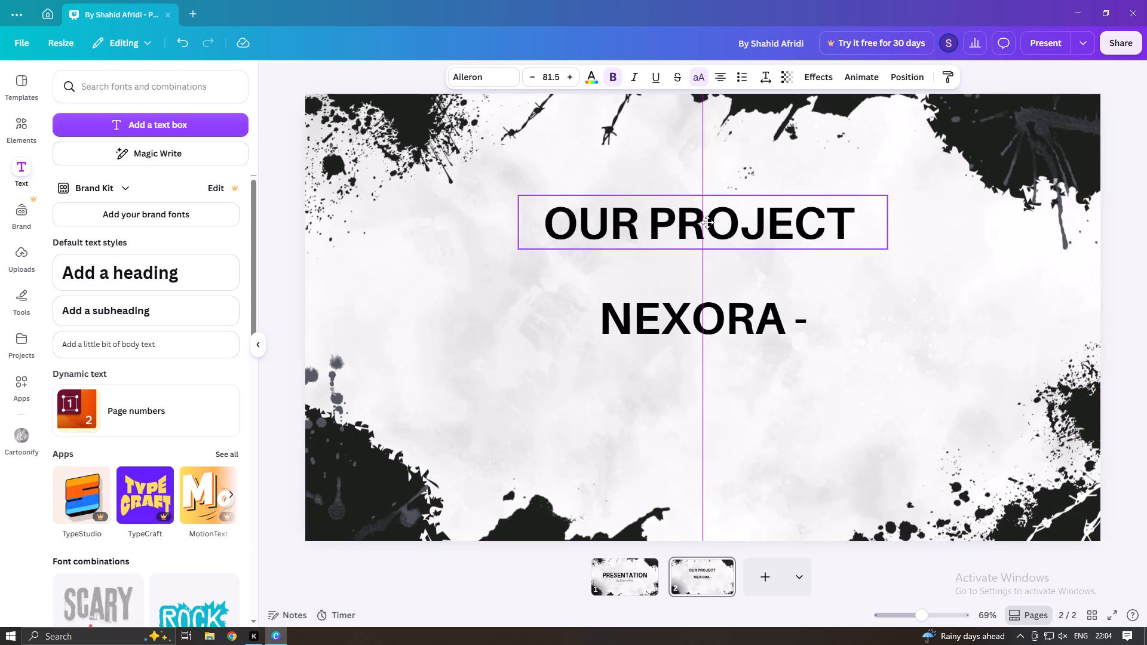
pyautogui.moveTo(707, 222); pyautogui.dragTo(709, 211)
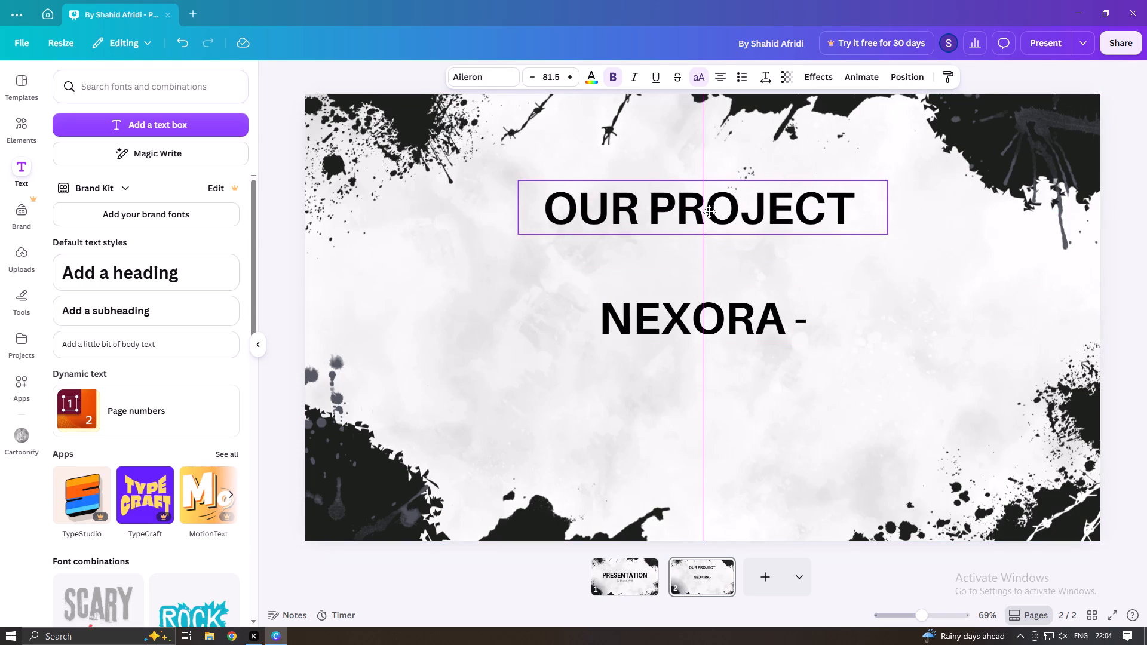
pyautogui.moveTo(709, 211); pyautogui.dragTo(710, 215)
pyautogui.click(692, 315)
pyautogui.moveTo(692, 315); pyautogui.dragTo(689, 263)
# Delete the trailing space and dash so the second line reads "NEXORA".
pyautogui.click(794, 268)
pyautogui.click(800, 268)
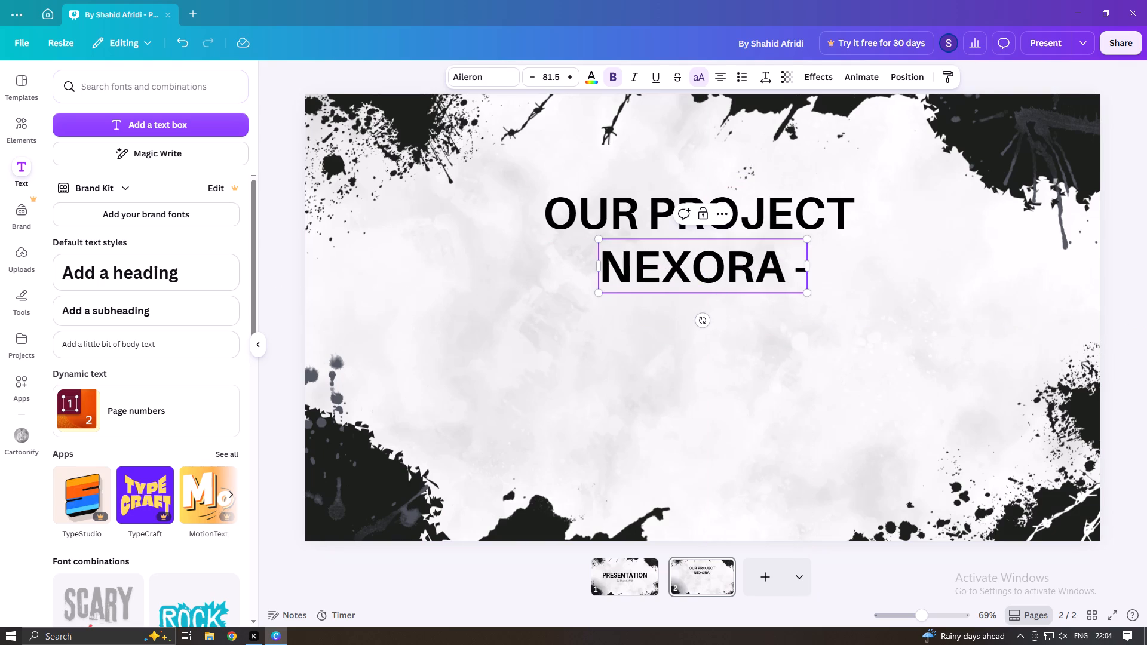
pyautogui.click(803, 268)
pyautogui.press('BackSpace')
pyautogui.press('BackSpace')
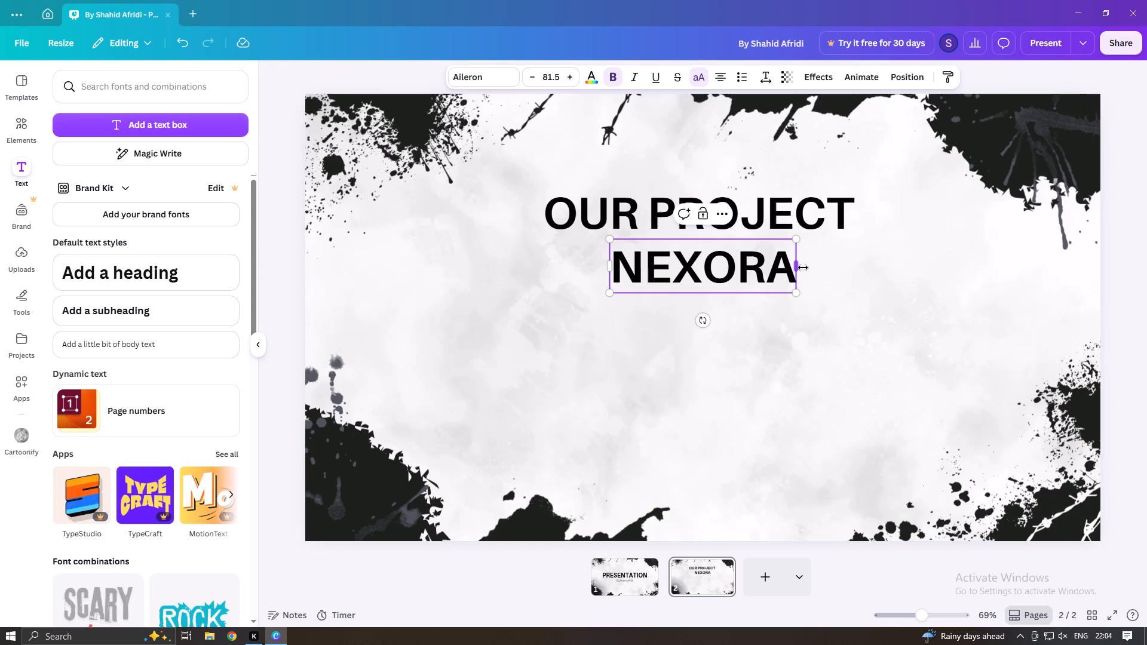
# Try Gagalin, Brittany, Shrikhand, Horizon and Etna Sans Serif on both text lines together, and settle on Fredoka.
pyautogui.moveTo(501, 202); pyautogui.dragTo(702, 241)
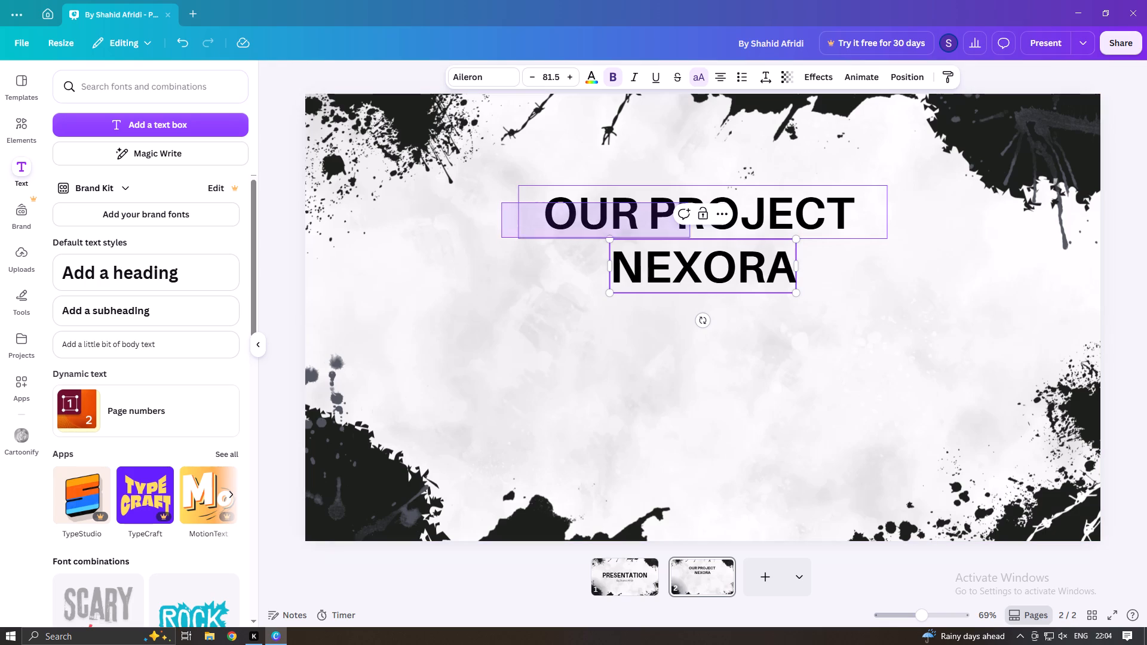
pyautogui.moveTo(702, 241); pyautogui.dragTo(836, 287)
pyautogui.rightClick(774, 272)
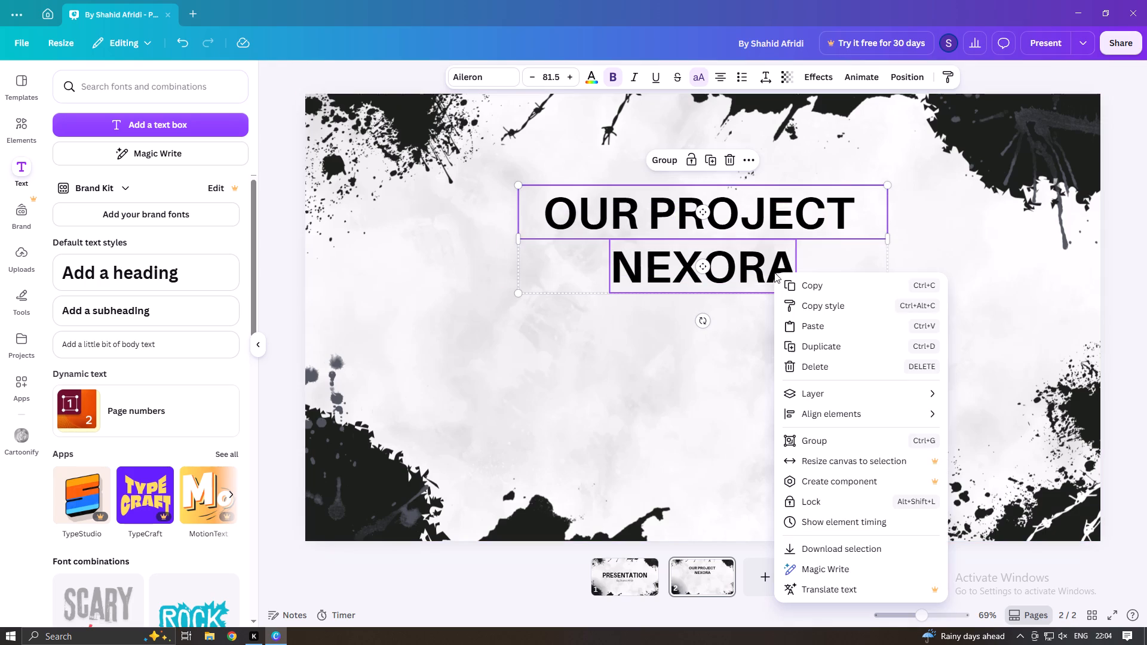
pyautogui.click(505, 71)
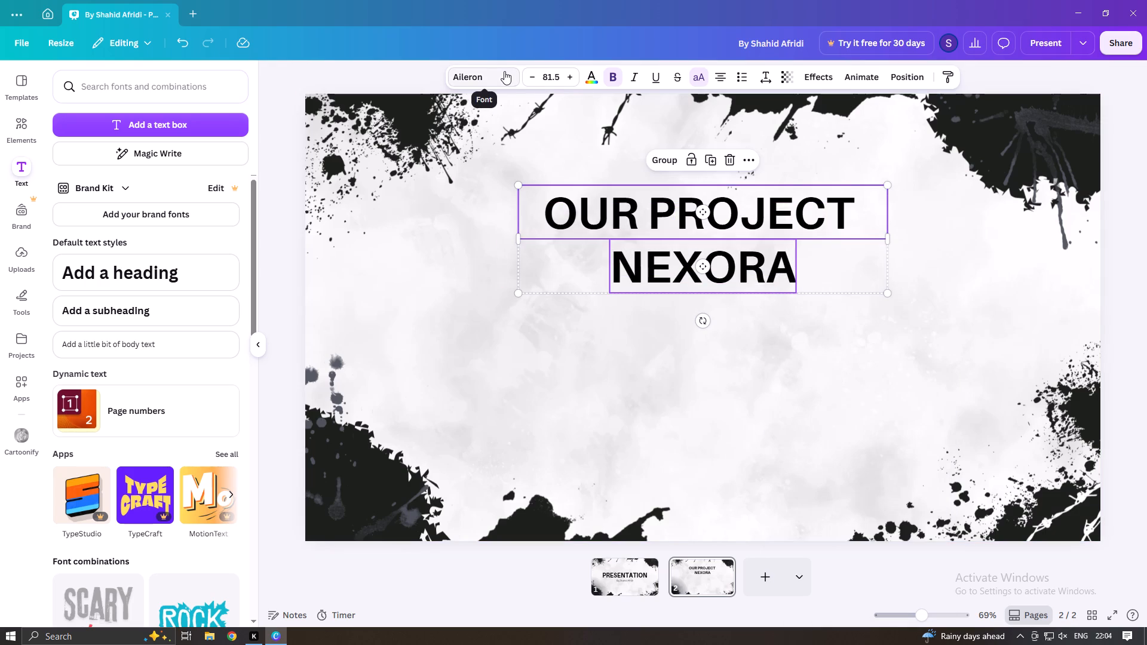
pyautogui.click(504, 71)
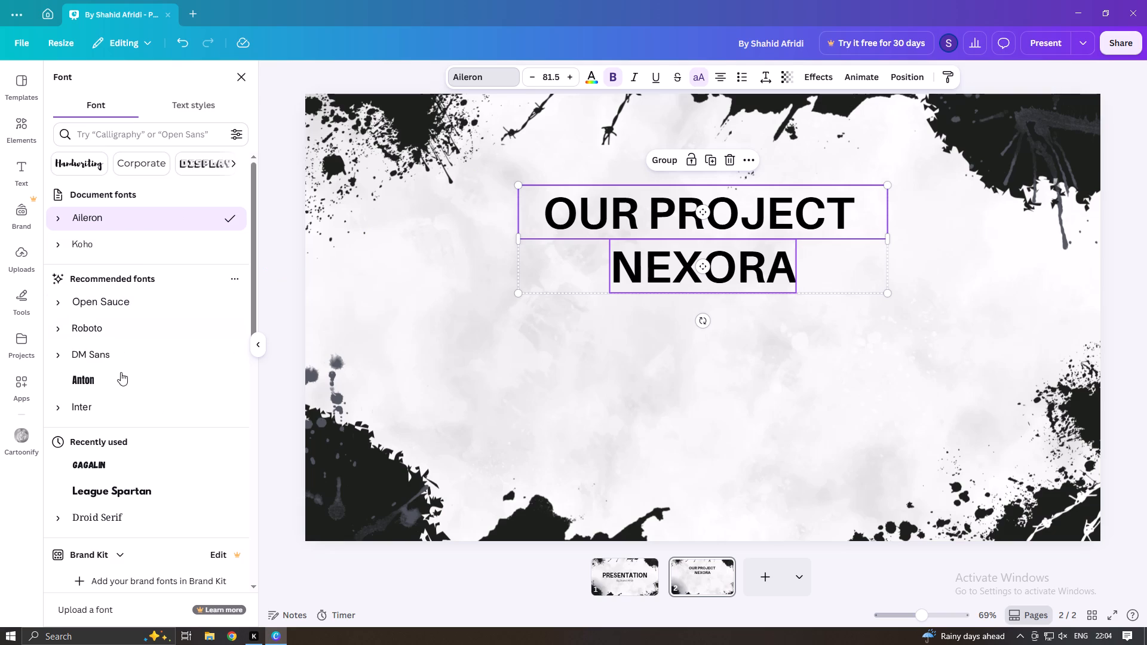
pyautogui.click(119, 468)
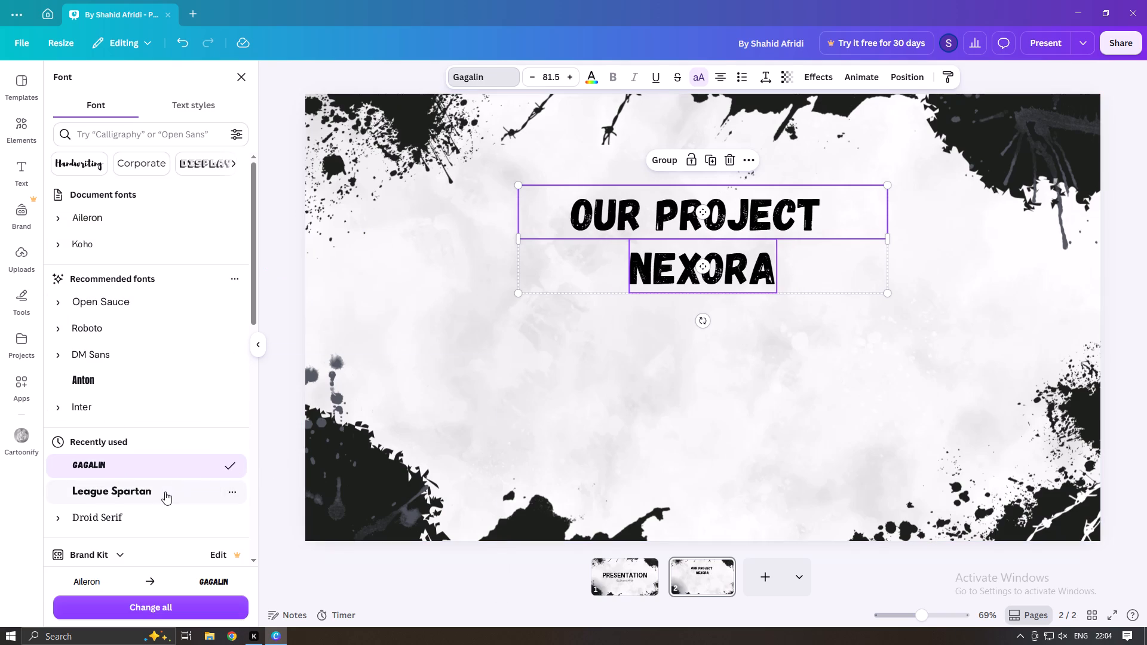
pyautogui.scroll(-8, 165, 492)
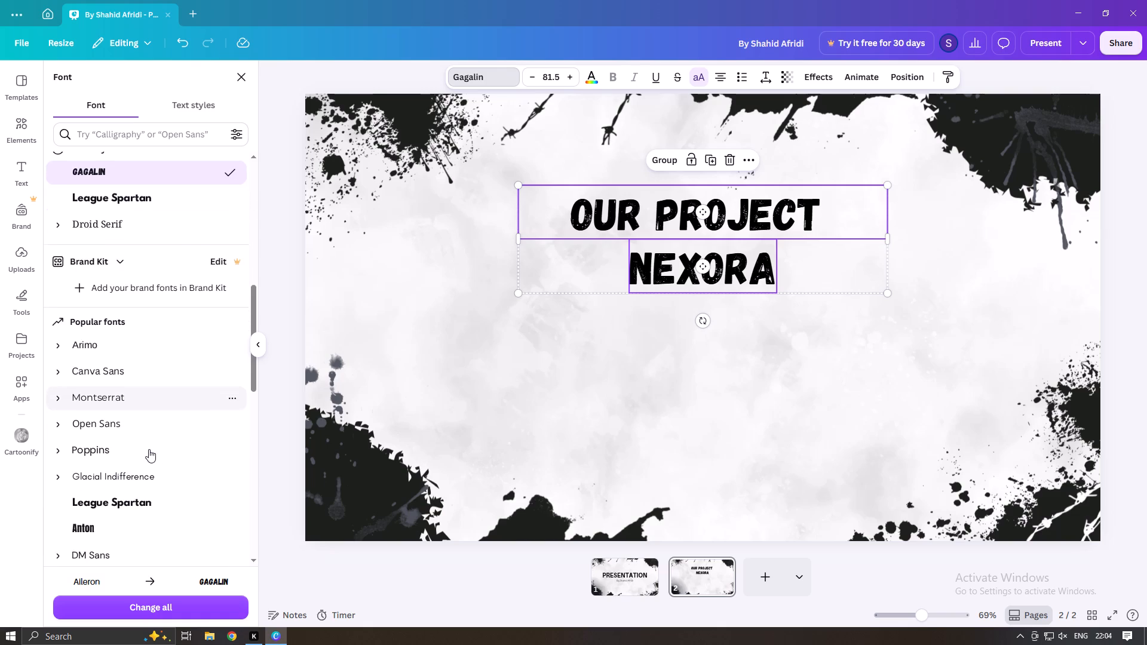
pyautogui.click(140, 533)
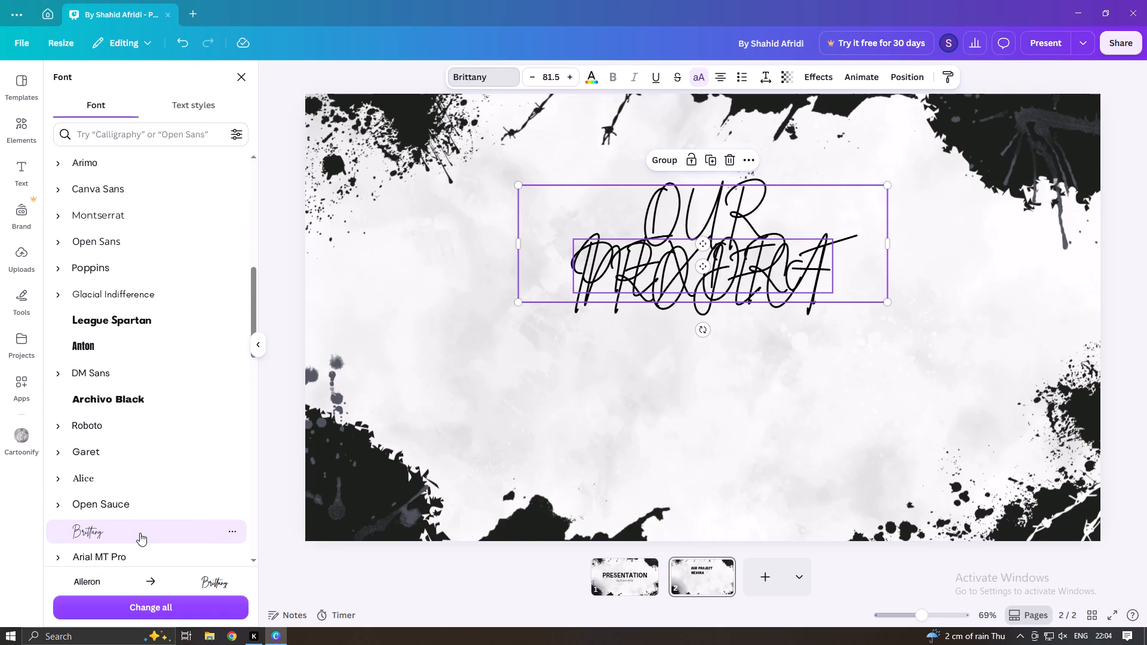
pyautogui.scroll(-4, 140, 533)
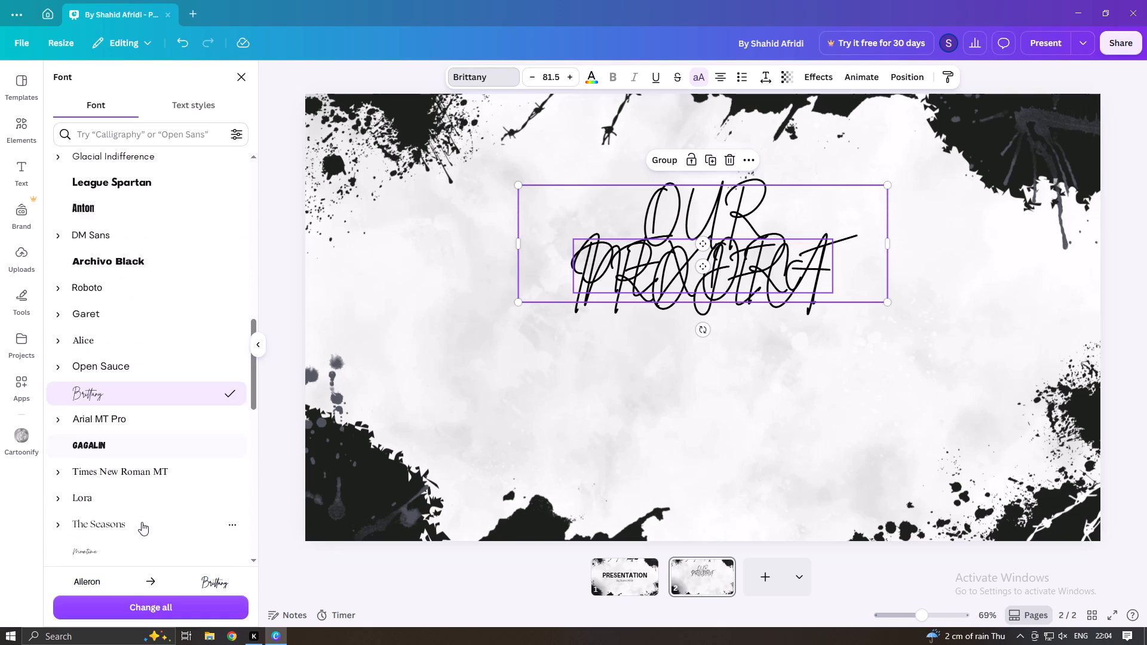
pyautogui.click(140, 503)
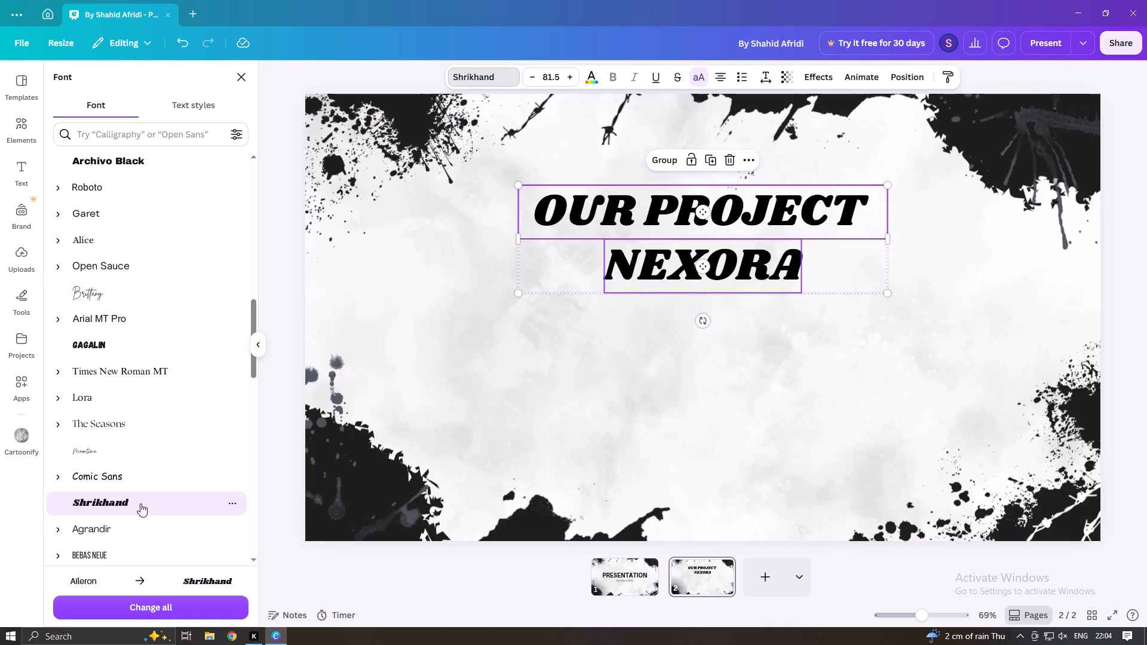
pyautogui.scroll(-4, 140, 503)
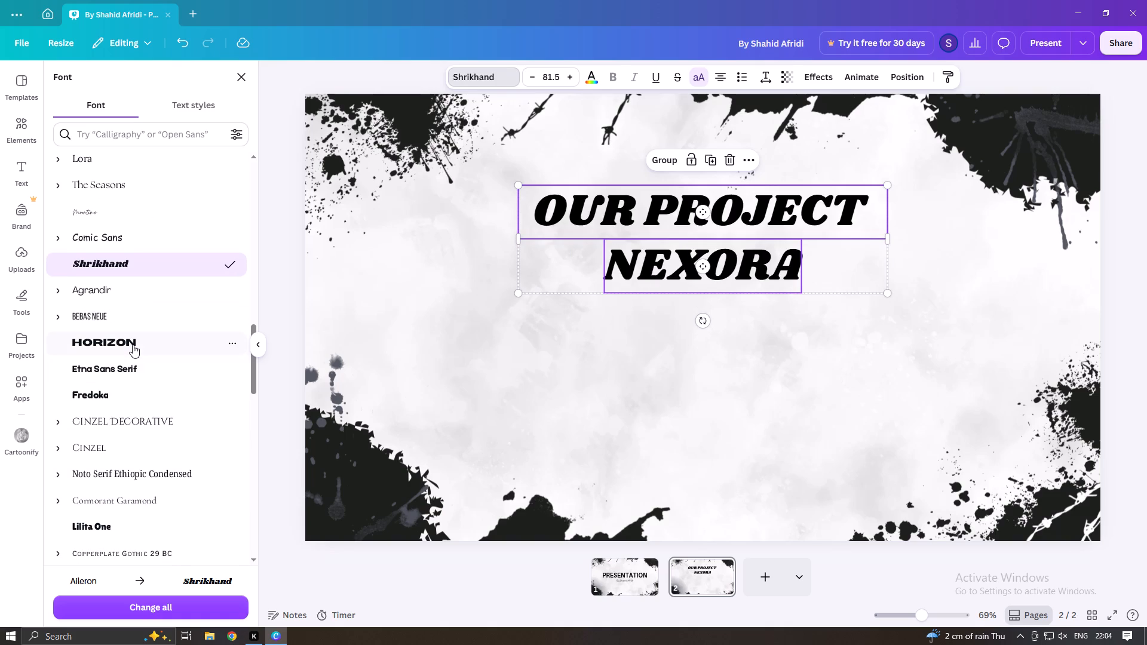
pyautogui.click(133, 345)
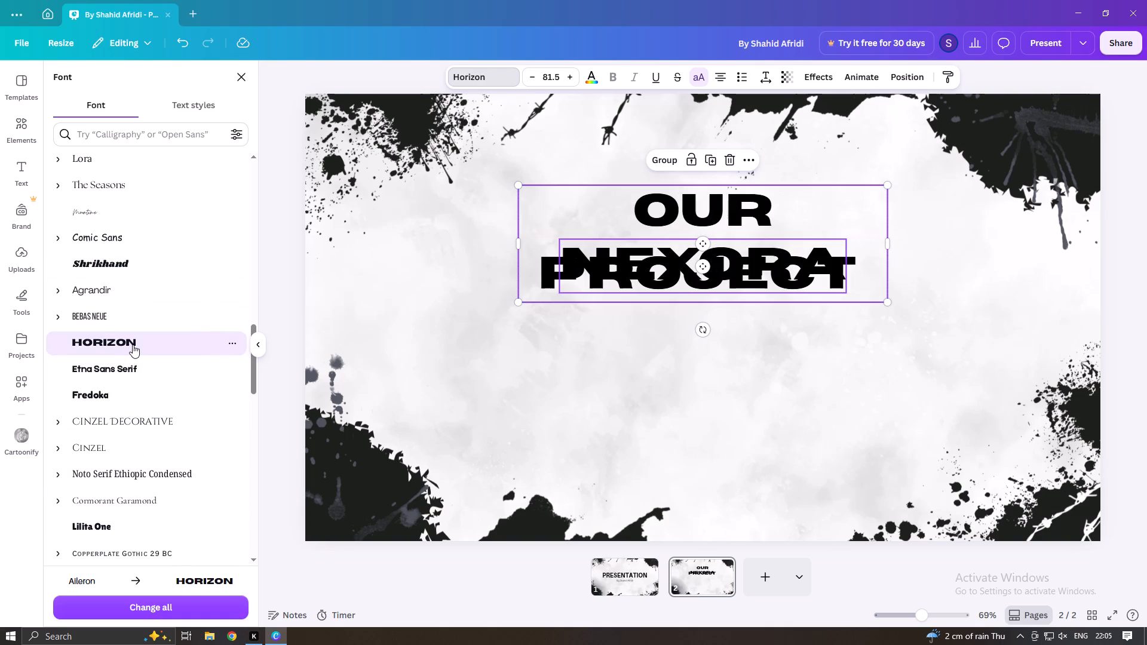
pyautogui.click(125, 374)
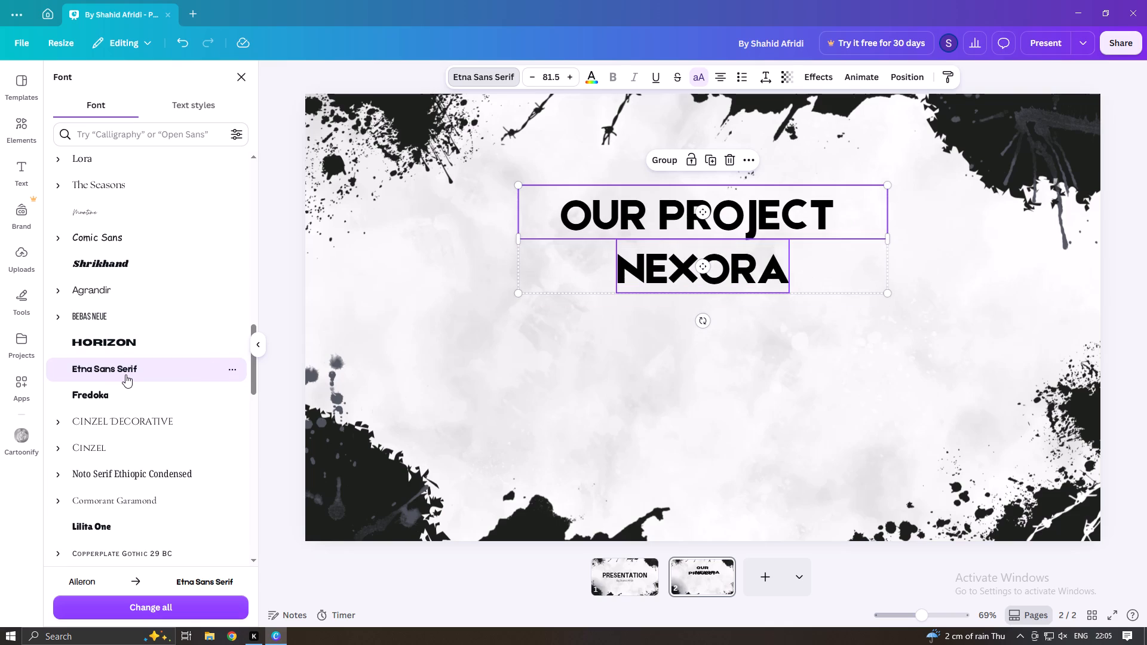
pyautogui.click(118, 391)
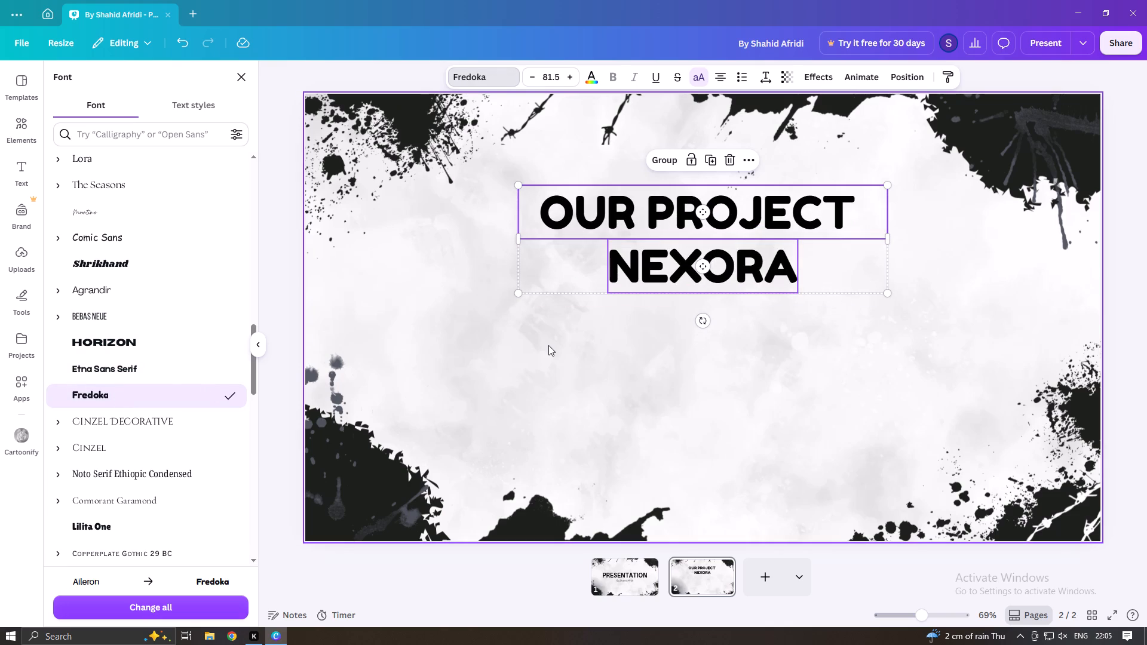
pyautogui.click(618, 300)
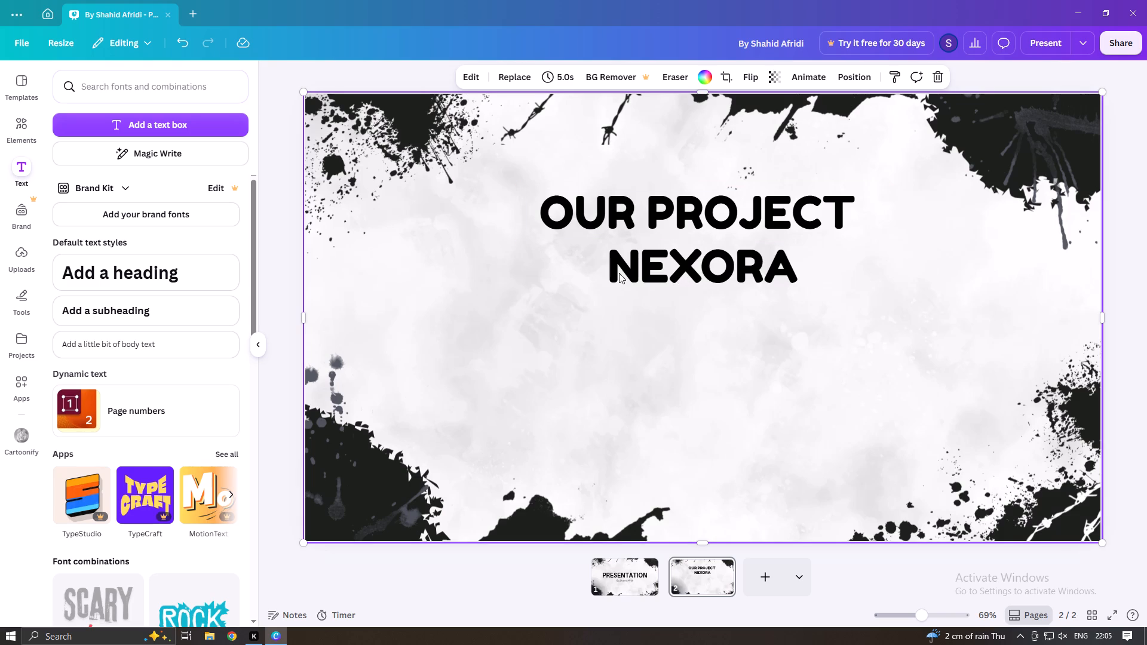
# Shift the NEXORA line slightly to the left beneath the heading.
pyautogui.moveTo(625, 269); pyautogui.dragTo(621, 269)
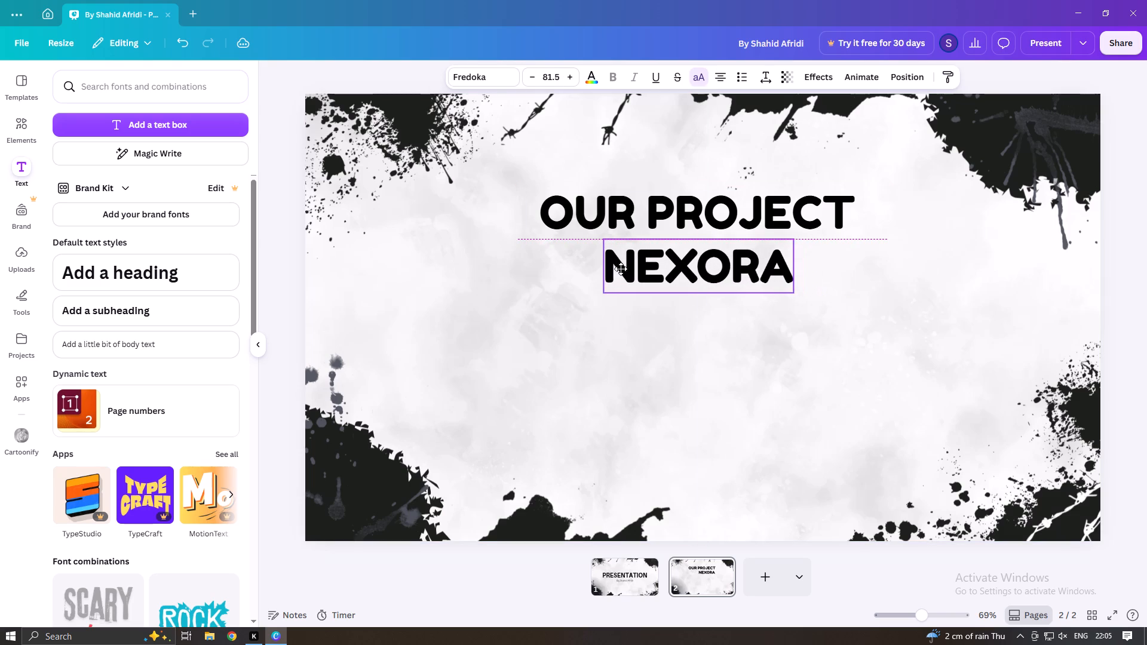
pyautogui.moveTo(621, 269); pyautogui.dragTo(608, 272)
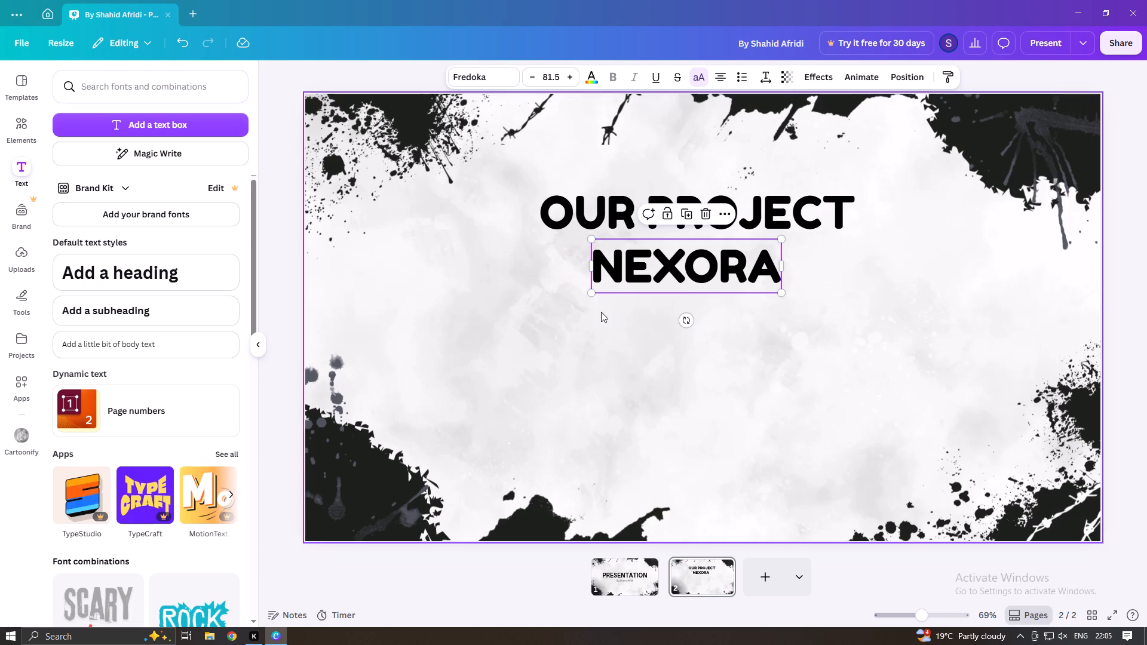
# Change the font of the NEXORA line to Shrikhand.
pyautogui.moveTo(601, 312); pyautogui.dragTo(766, 277)
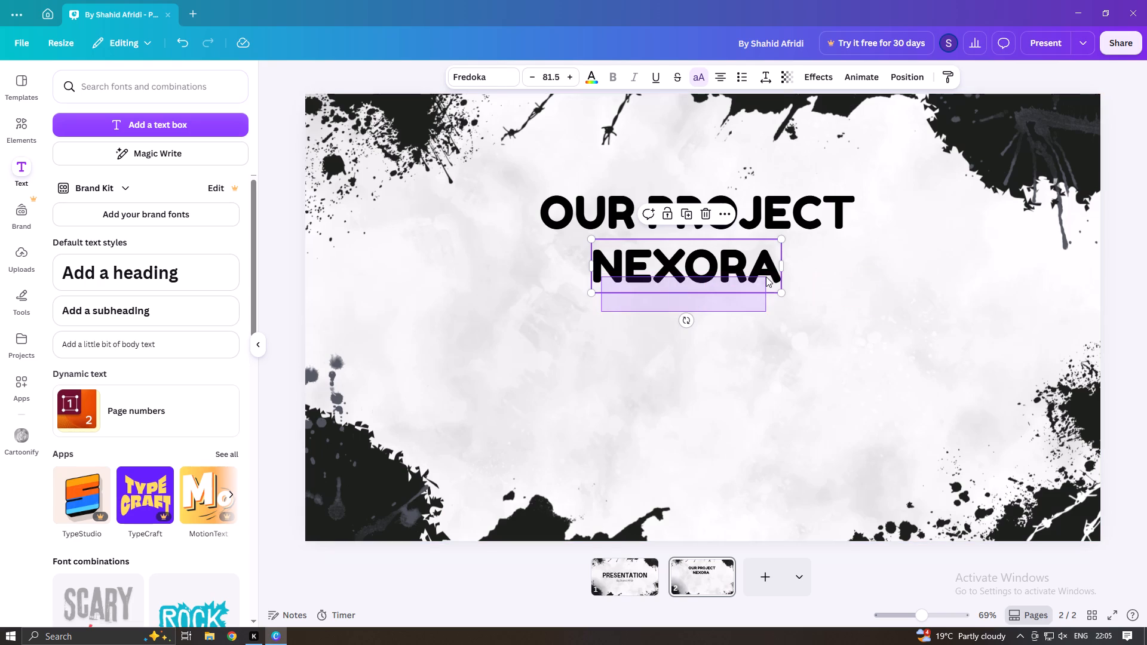
pyautogui.rightClick(766, 277)
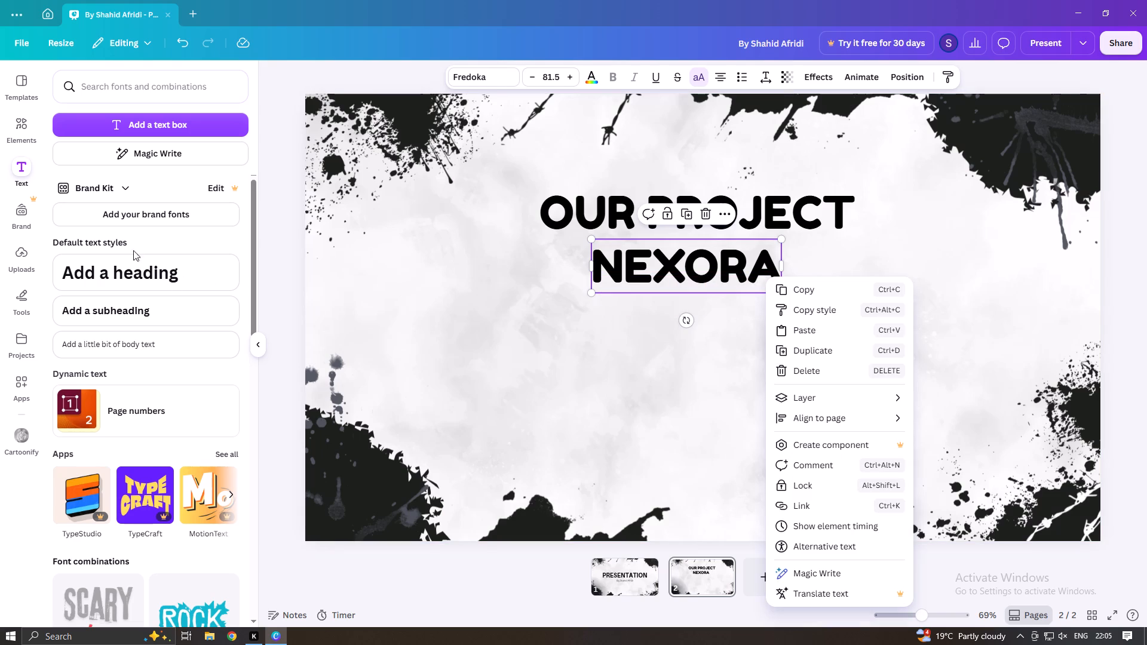
pyautogui.click(506, 76)
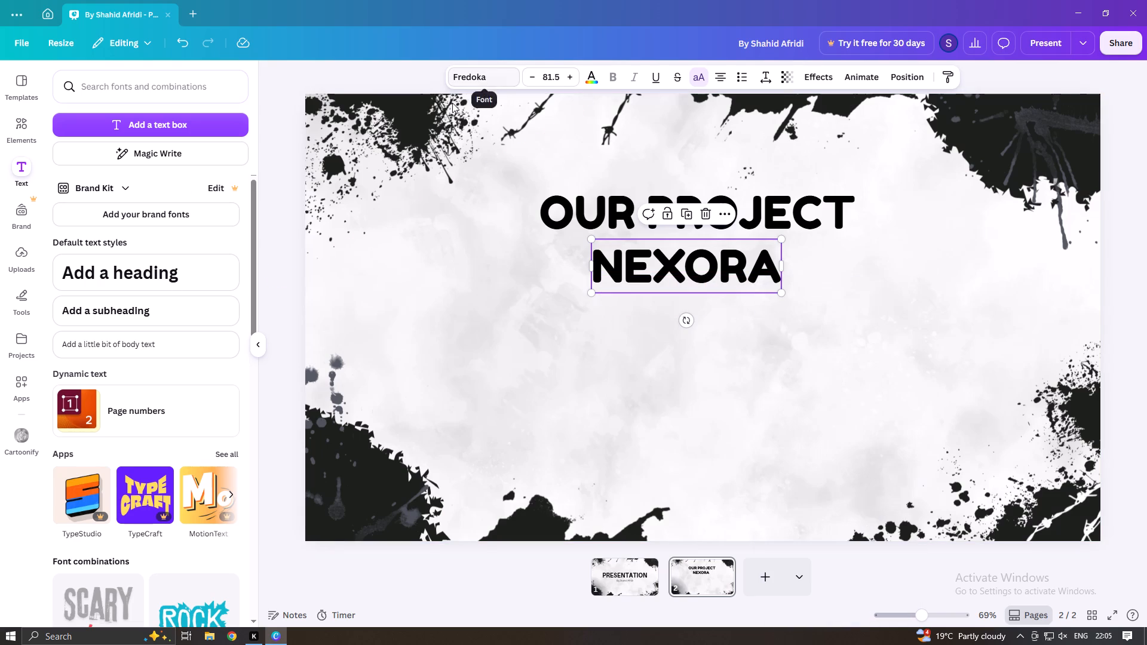
pyautogui.click(475, 82)
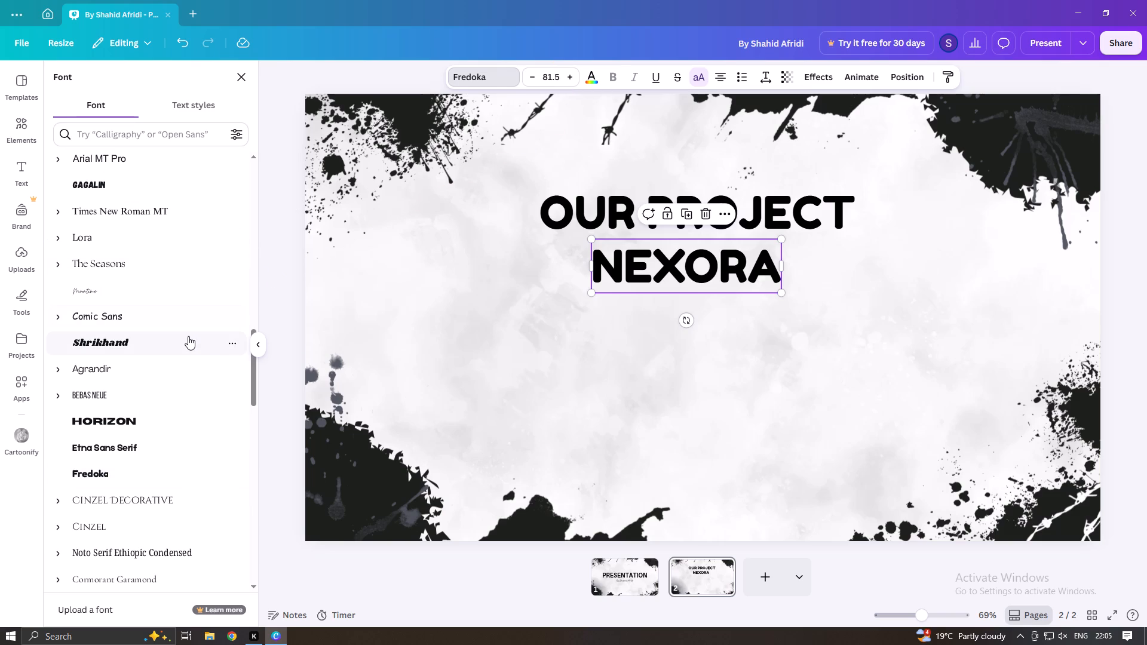
pyautogui.click(188, 336)
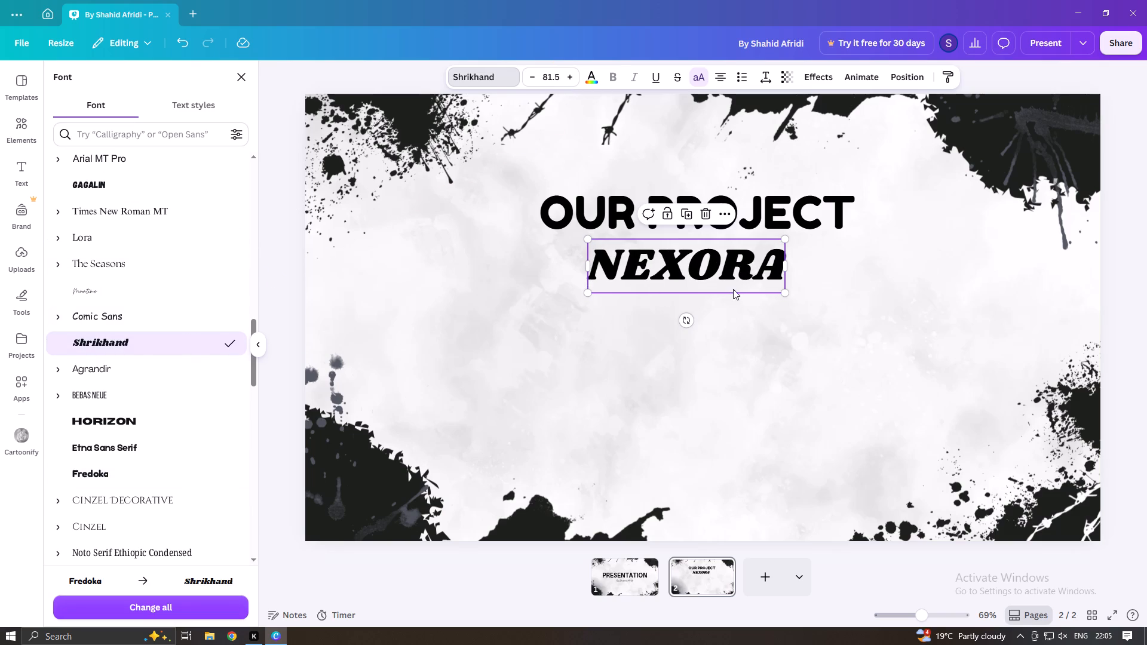
# Try The Seasons on the "OUR PROJECT" heading, and settle on Arial MT Pro.
pyautogui.click(533, 219)
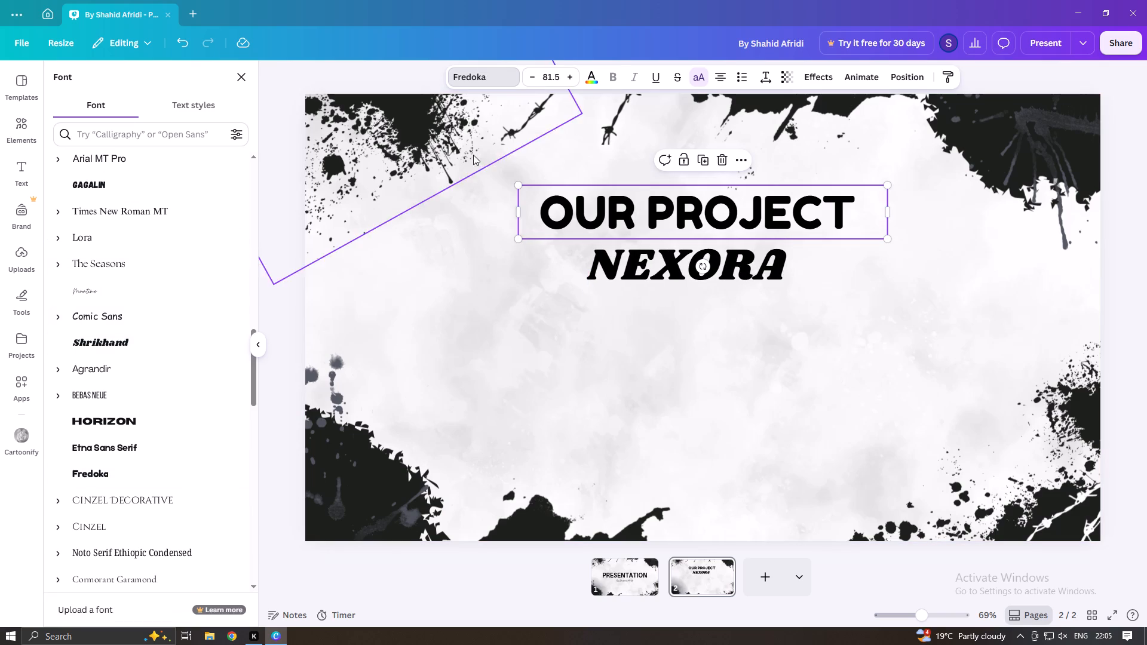
pyautogui.click(174, 262)
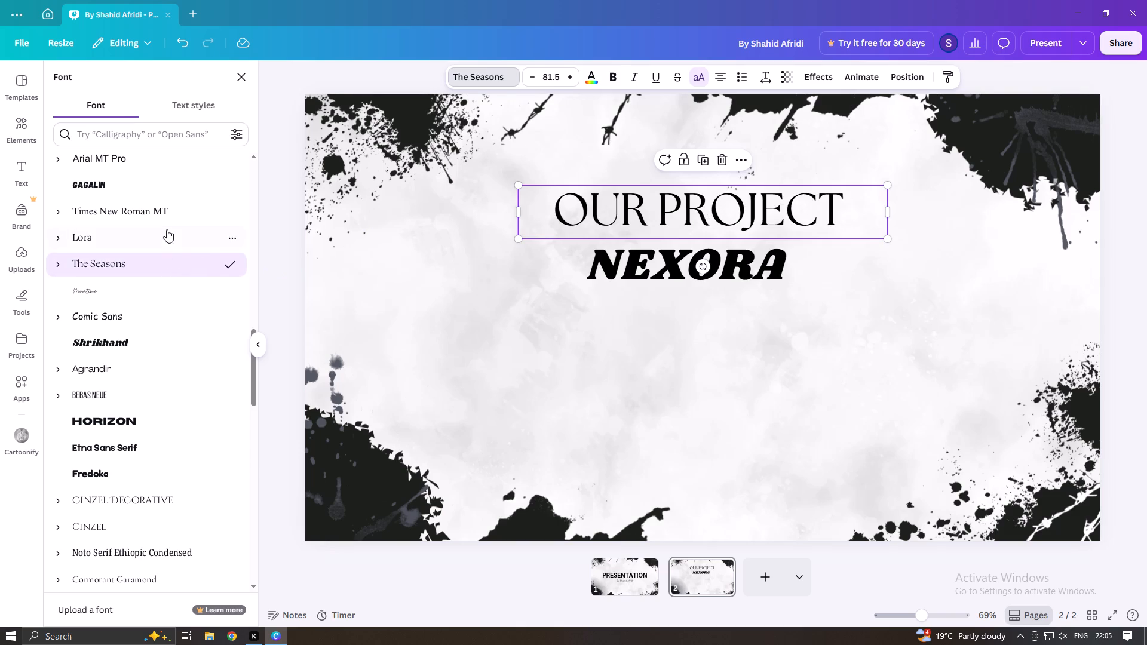
pyautogui.click(179, 164)
pyautogui.click(714, 330)
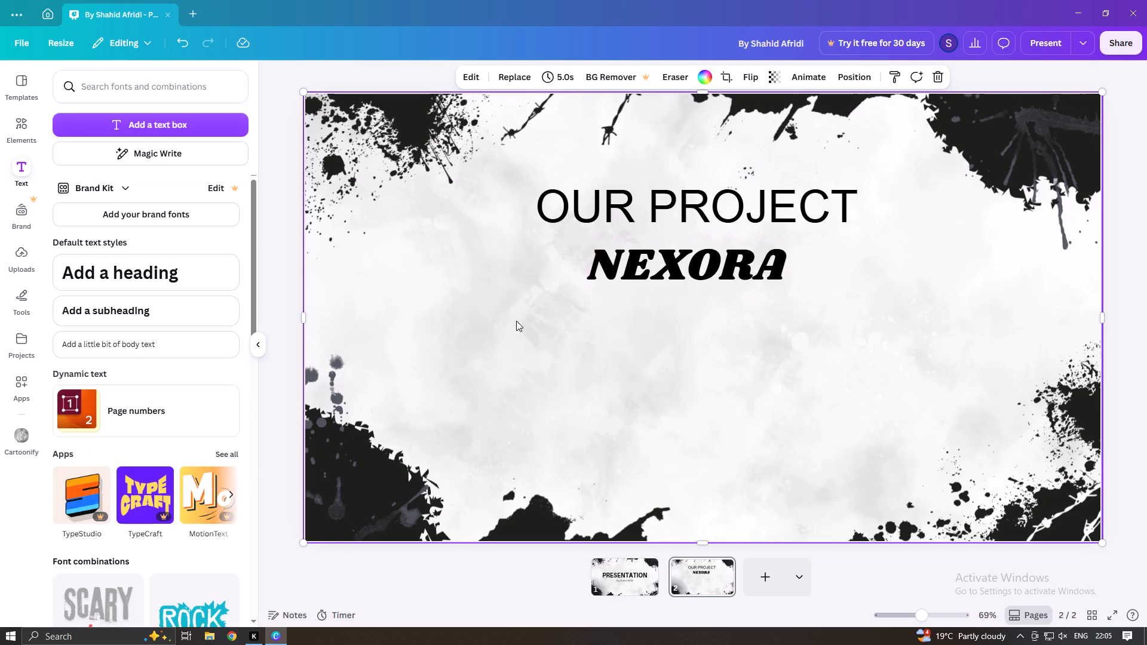
# Move the "OUR PROJECT" heading slightly higher, keeping it centred, and bring the NEXORA line up close beneath it.
pyautogui.moveTo(688, 202); pyautogui.dragTo(688, 195)
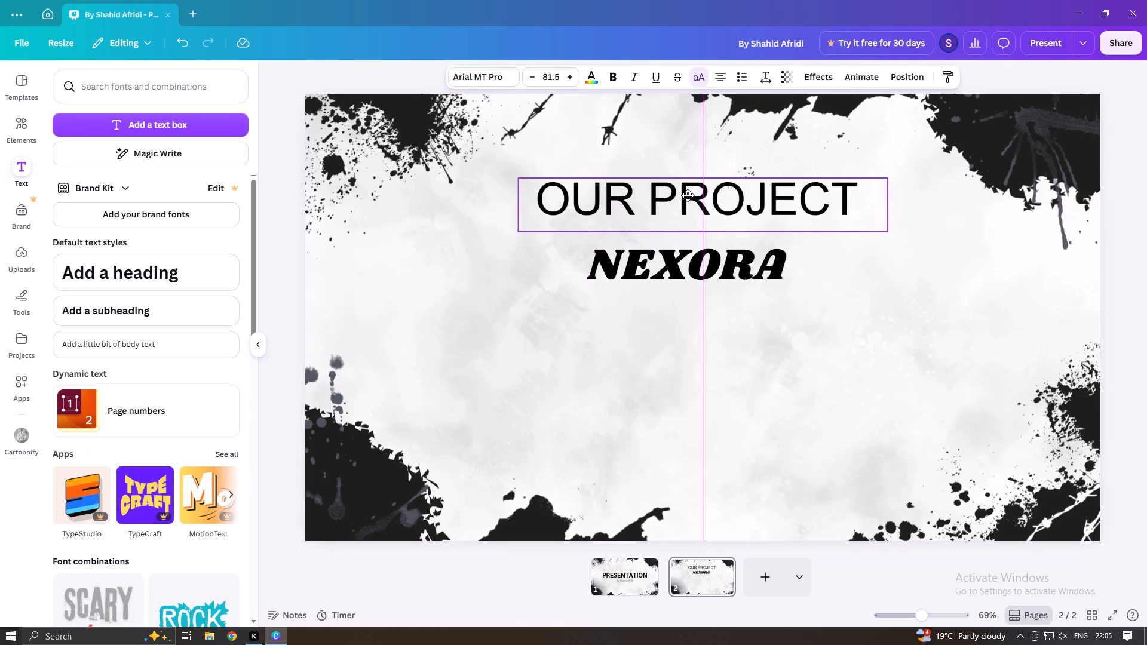
pyautogui.moveTo(688, 195); pyautogui.dragTo(697, 193)
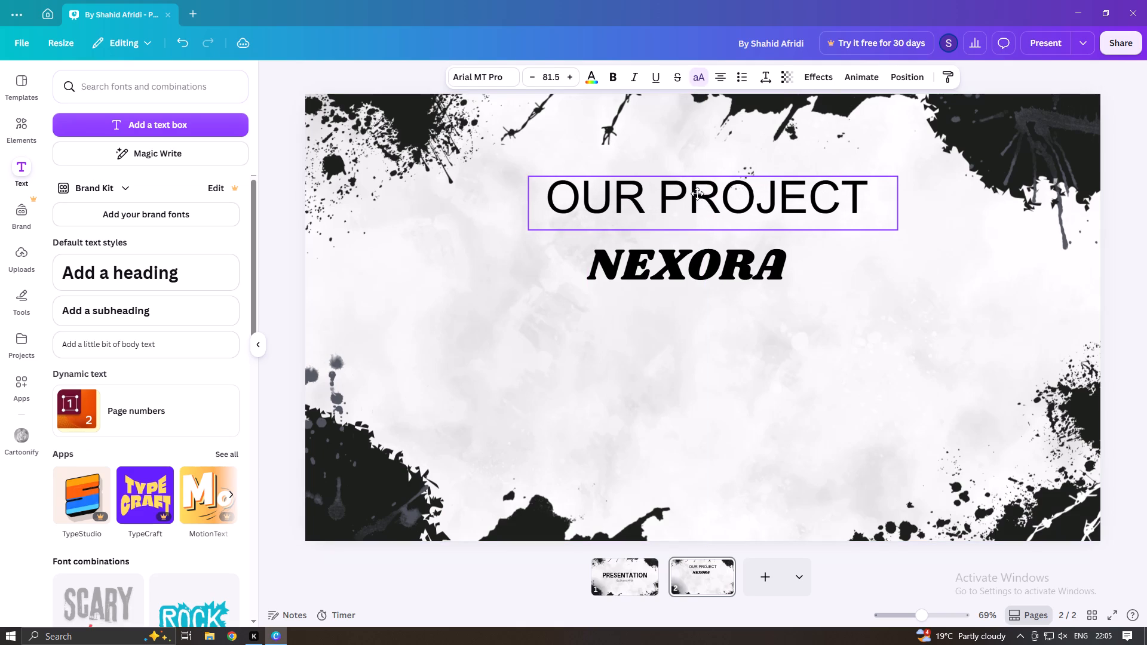
pyautogui.moveTo(697, 193); pyautogui.dragTo(685, 193)
pyautogui.moveTo(689, 268); pyautogui.dragTo(689, 263)
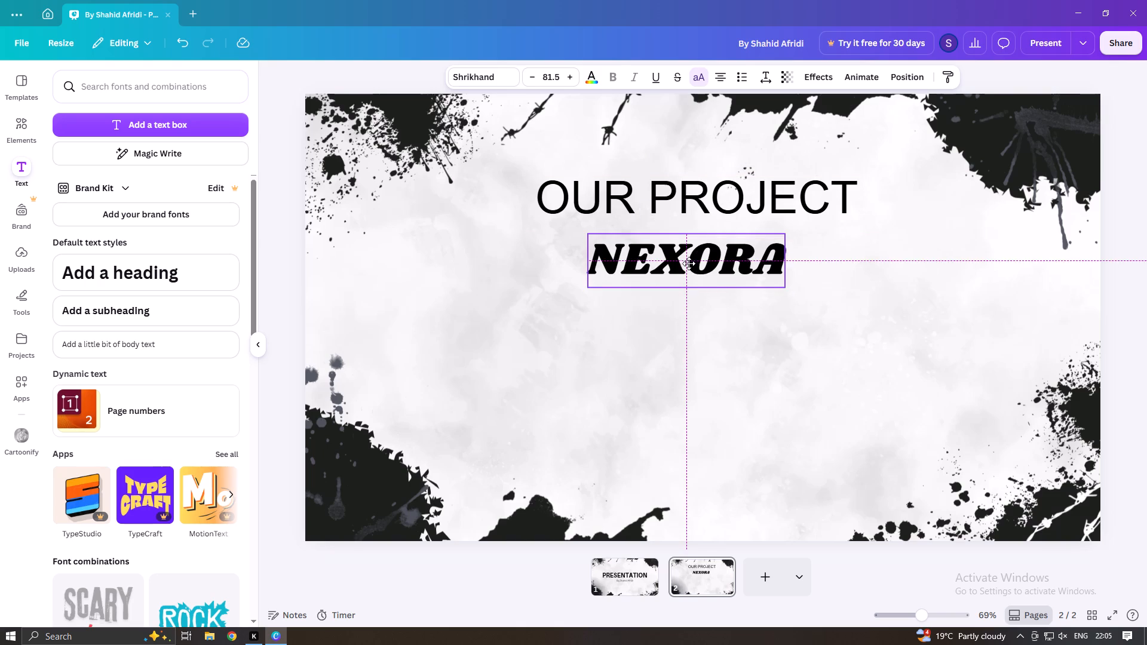
pyautogui.moveTo(689, 263); pyautogui.dragTo(689, 259)
pyautogui.moveTo(689, 259); pyautogui.dragTo(689, 249)
pyautogui.click(681, 342)
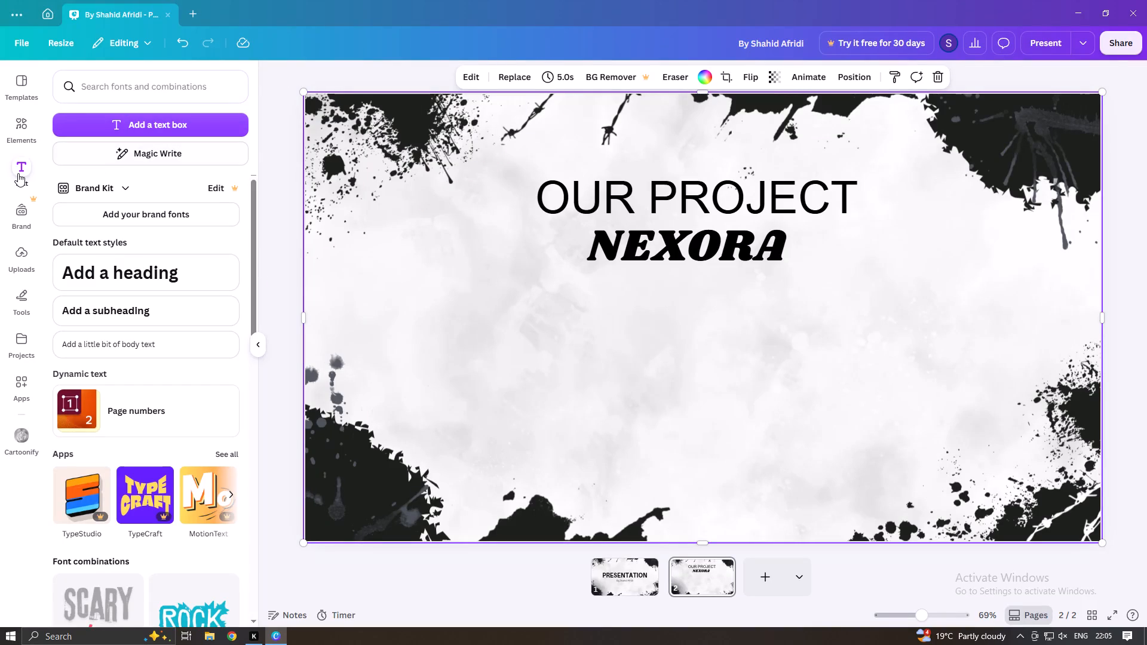
# Add a text box beneath the NEXORA line and replace its placeholder text with "THRW".
pyautogui.click(161, 118)
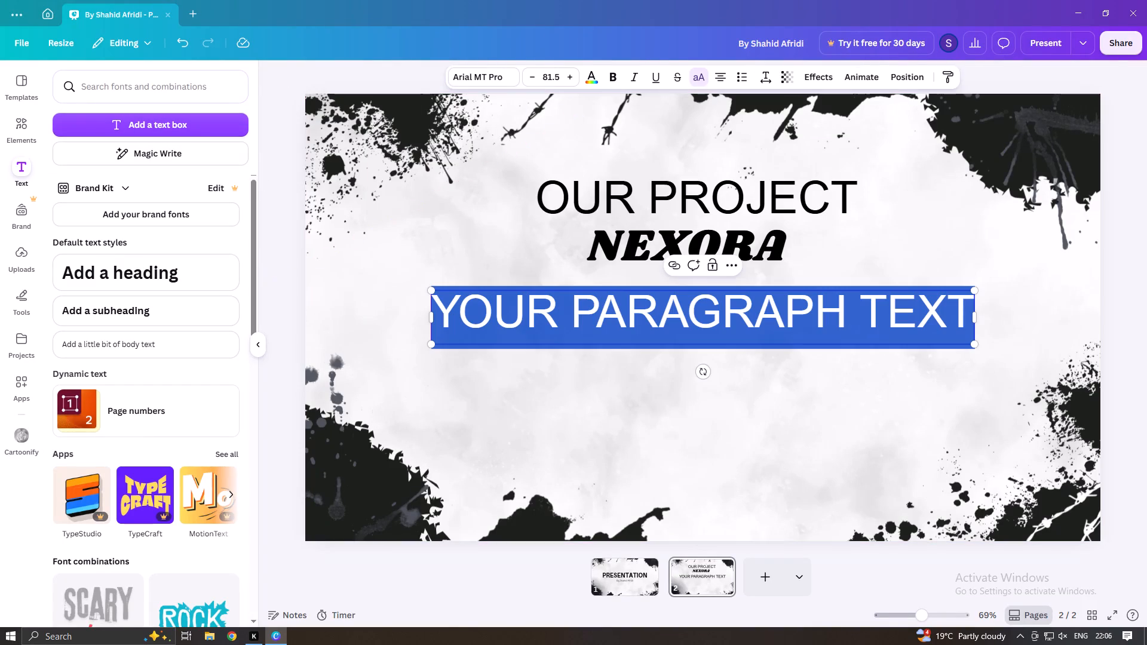
pyautogui.click(971, 318)
pyautogui.press('BackSpace')
pyautogui.press('BackSpace')
pyautogui.press('BackSpace')
pyautogui.press('BackSpace')
pyautogui.press('BackSpace')
pyautogui.press('BackSpace')
pyautogui.press('BackSpace')
pyautogui.press('BackSpace')
pyautogui.press('BackSpace')
pyautogui.press('BackSpace')
pyautogui.press('BackSpace')
pyautogui.press('BackSpace')
pyautogui.press('BackSpace')
pyautogui.press('BackSpace')
pyautogui.press('BackSpace')
pyautogui.press('BackSpace')
pyautogui.press('BackSpace')
pyautogui.press('BackSpace')
pyautogui.press('BackSpace')
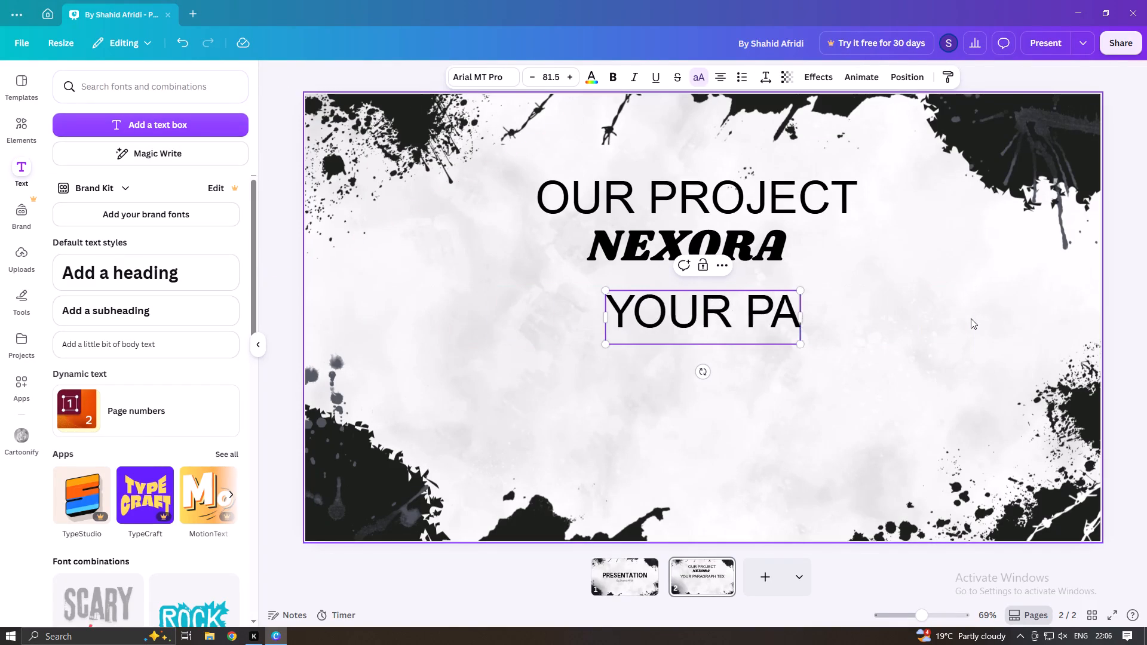
pyautogui.press('BackSpace')
pyautogui.press('BackSpace')
pyautogui.press('BackSpace')
pyautogui.press('BackSpace')
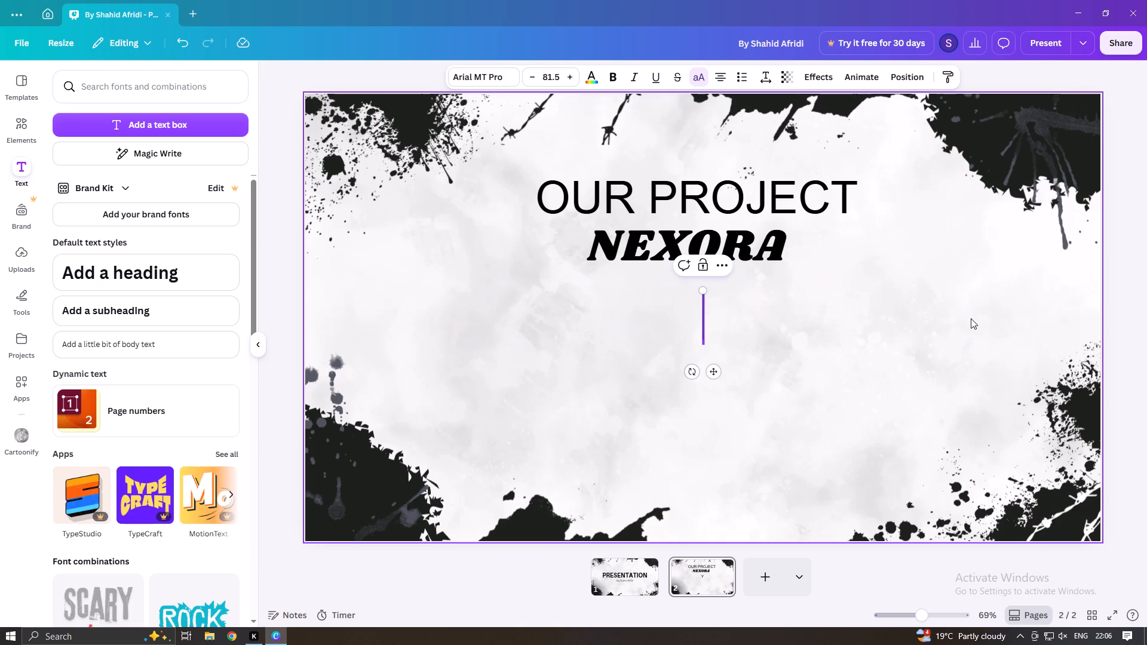
pyautogui.write('thrw')
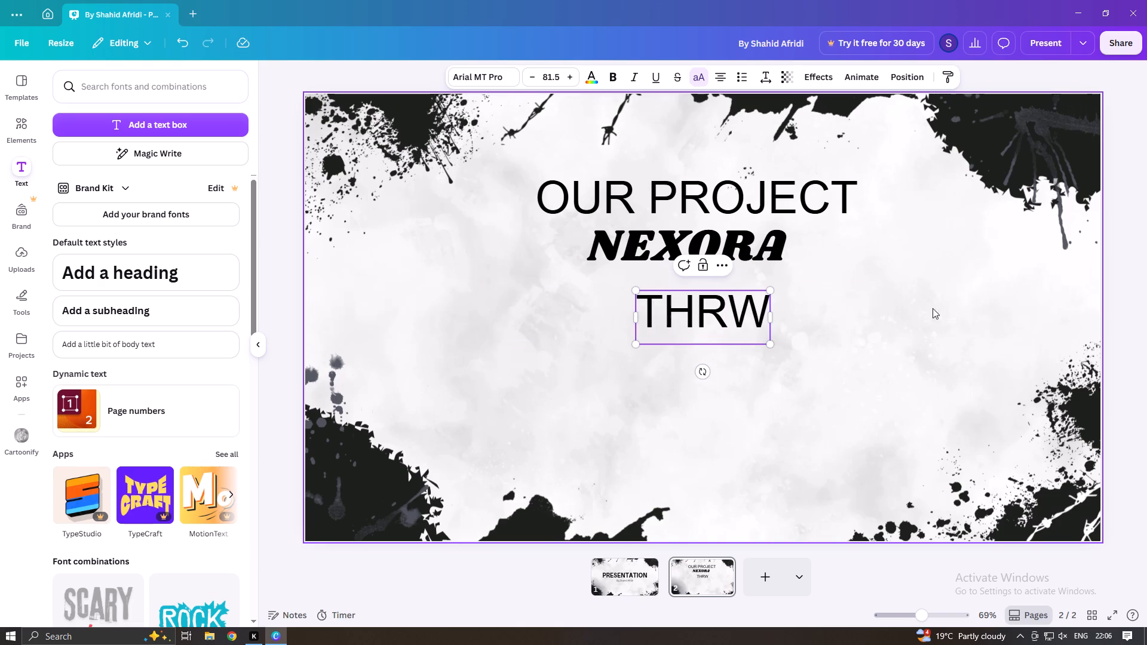
# Reduce the "OUR PROJECT" heading's font size to 61.5 and move it down to sit just above the NEXORA line.
pyautogui.click(590, 208)
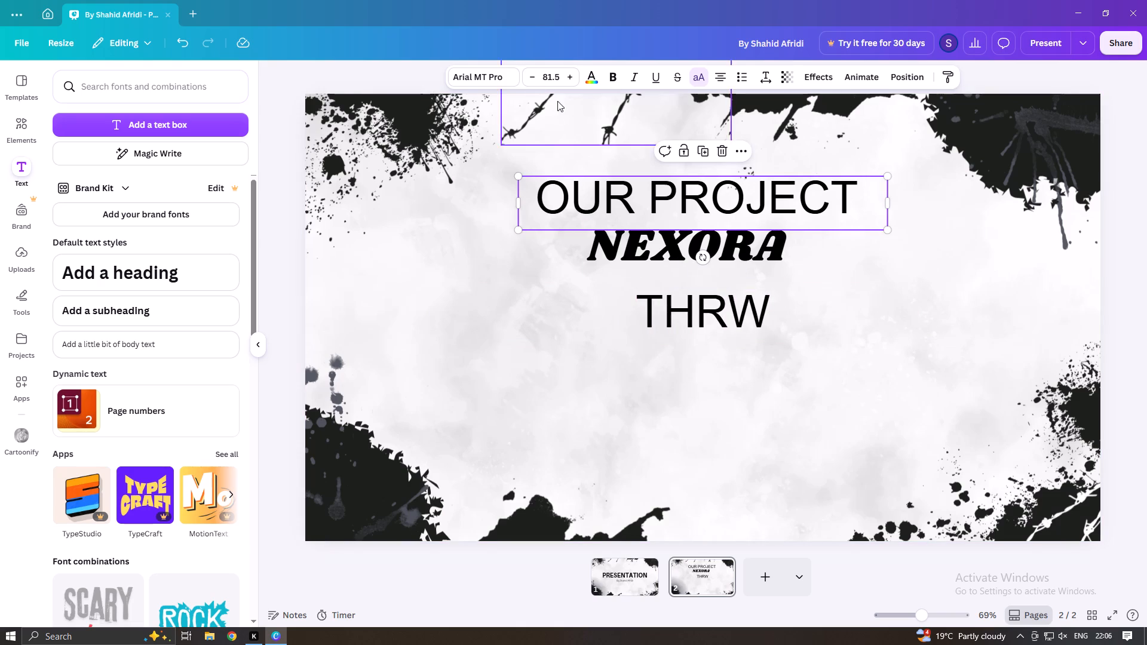
pyautogui.tripleClick(530, 76)
pyautogui.tripleClick(530, 76)
pyautogui.tripleClick(530, 76)
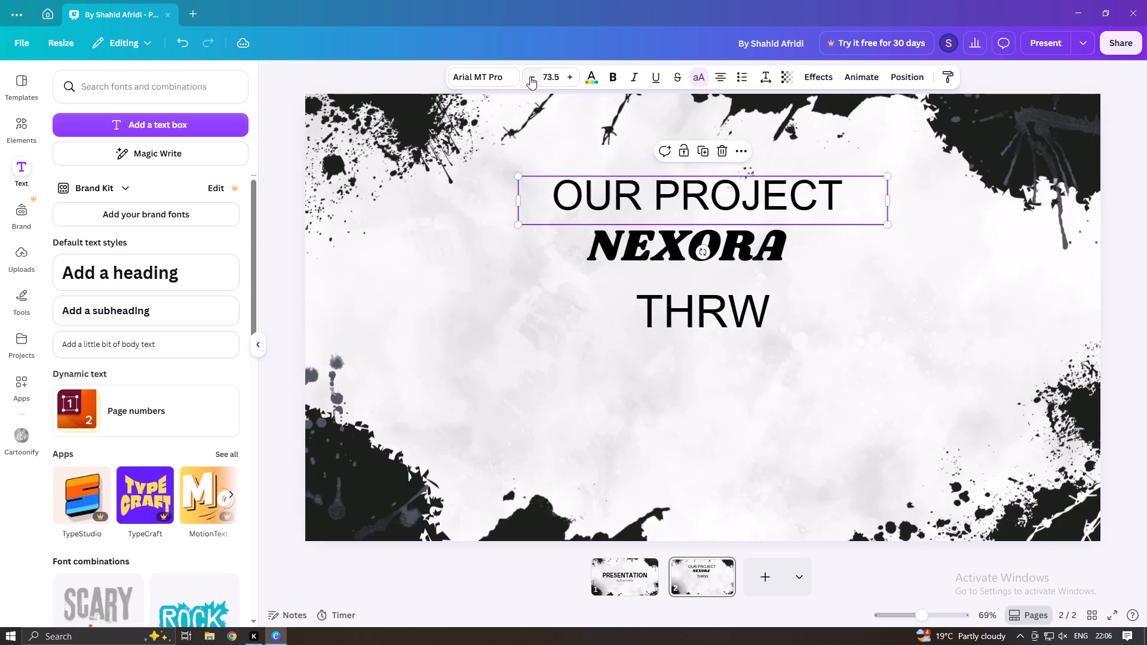
pyautogui.tripleClick(530, 76)
pyautogui.tripleClick(530, 76)
pyautogui.tripleClick(530, 76)
pyautogui.doubleClick(530, 76)
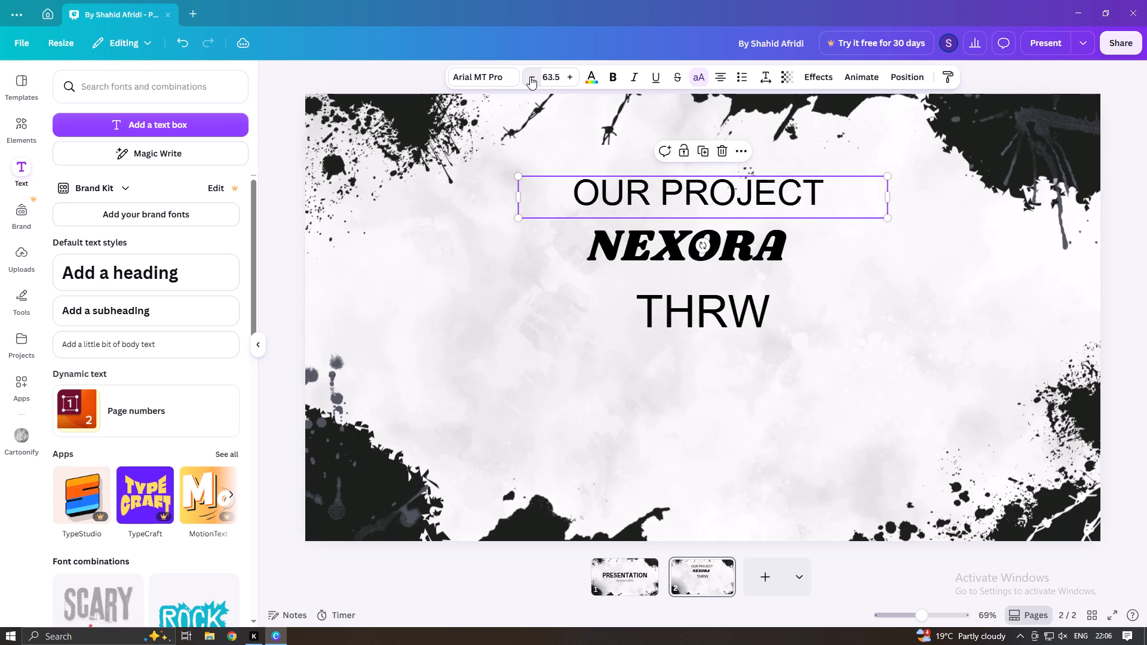
pyautogui.moveTo(709, 193); pyautogui.dragTo(709, 202)
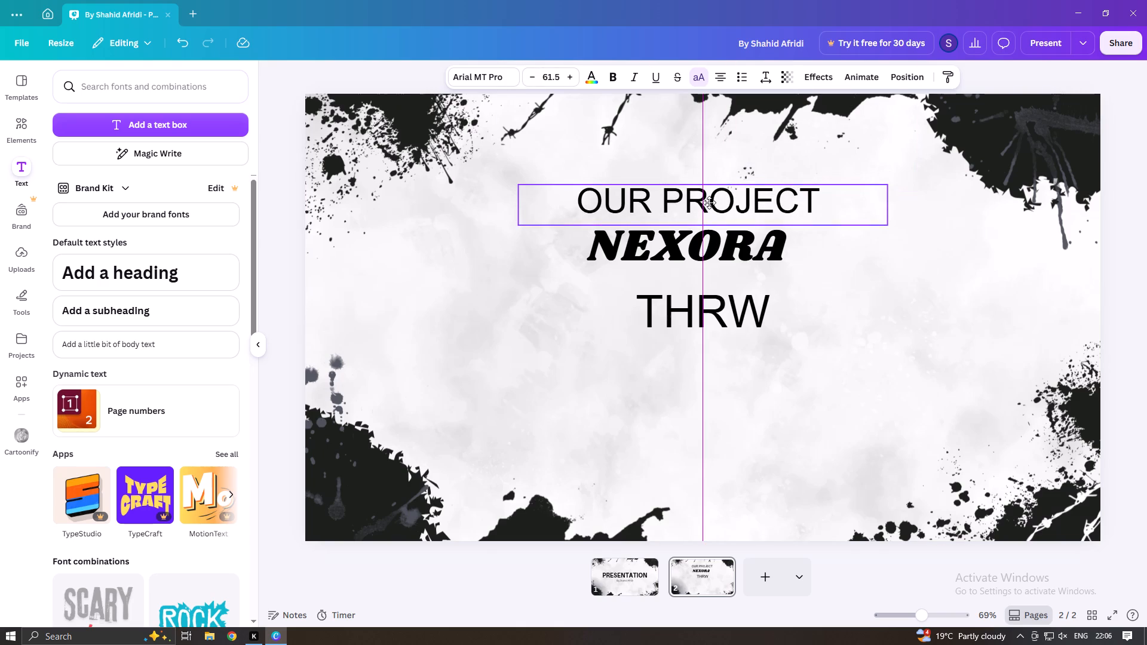
pyautogui.moveTo(709, 202); pyautogui.dragTo(709, 203)
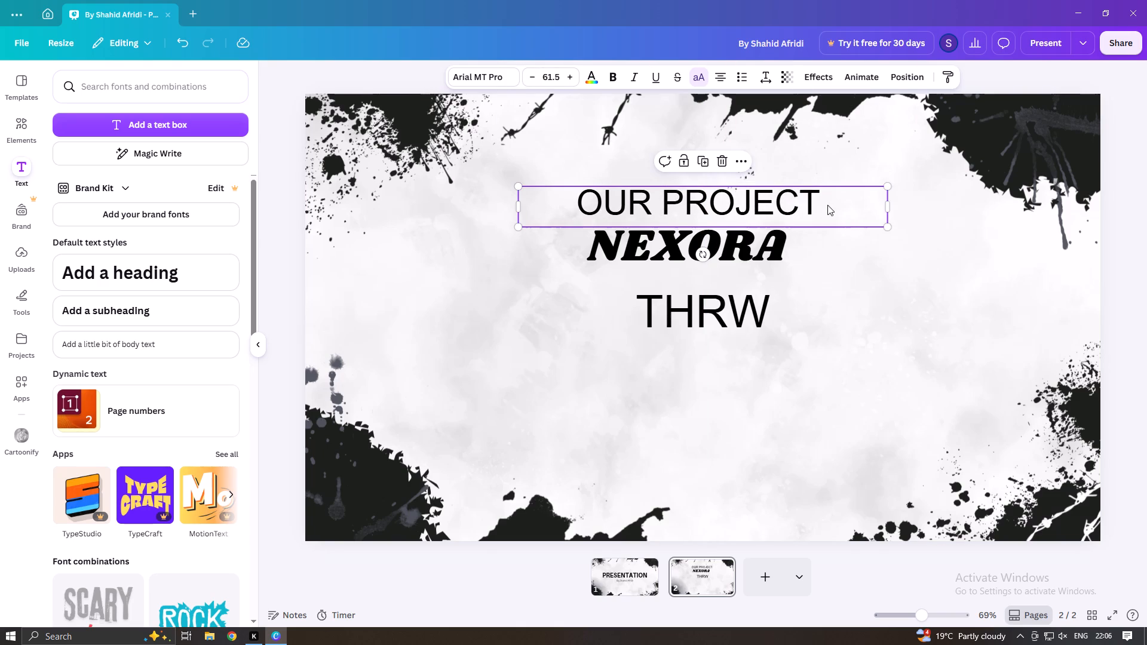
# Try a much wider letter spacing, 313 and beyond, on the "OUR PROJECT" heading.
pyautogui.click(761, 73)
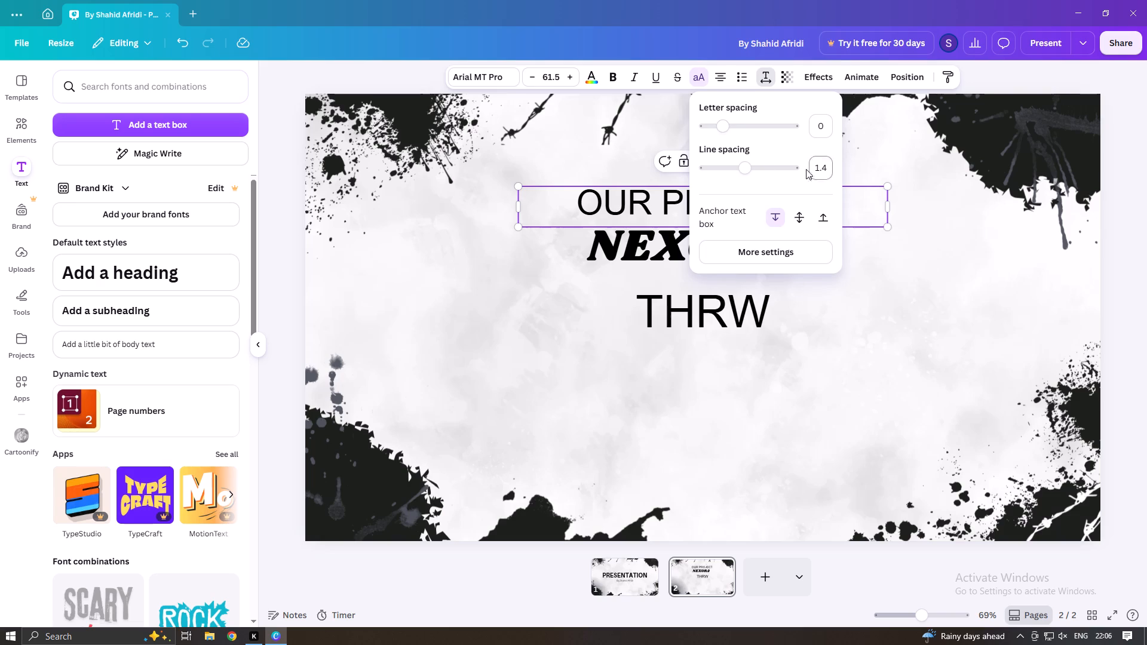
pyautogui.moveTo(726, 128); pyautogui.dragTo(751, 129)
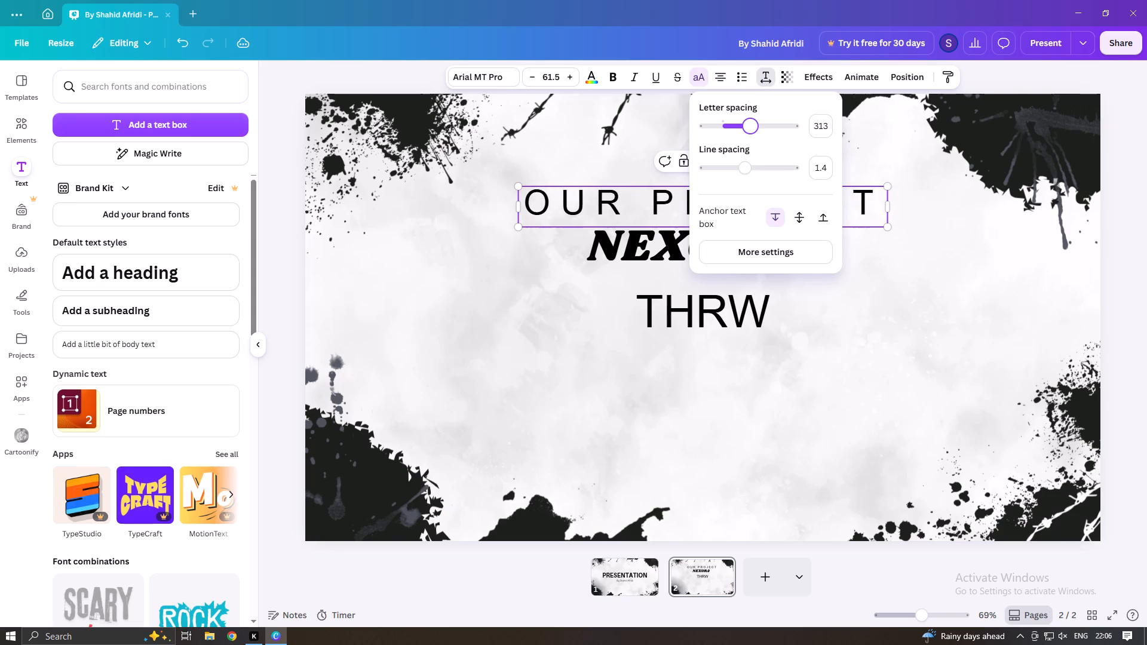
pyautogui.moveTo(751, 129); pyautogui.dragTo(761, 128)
# Widen the "OUR PROJECT" text box so the spaced-out heading fits on one line, and re-centre it on the page.
pyautogui.moveTo(891, 229); pyautogui.dragTo(921, 230)
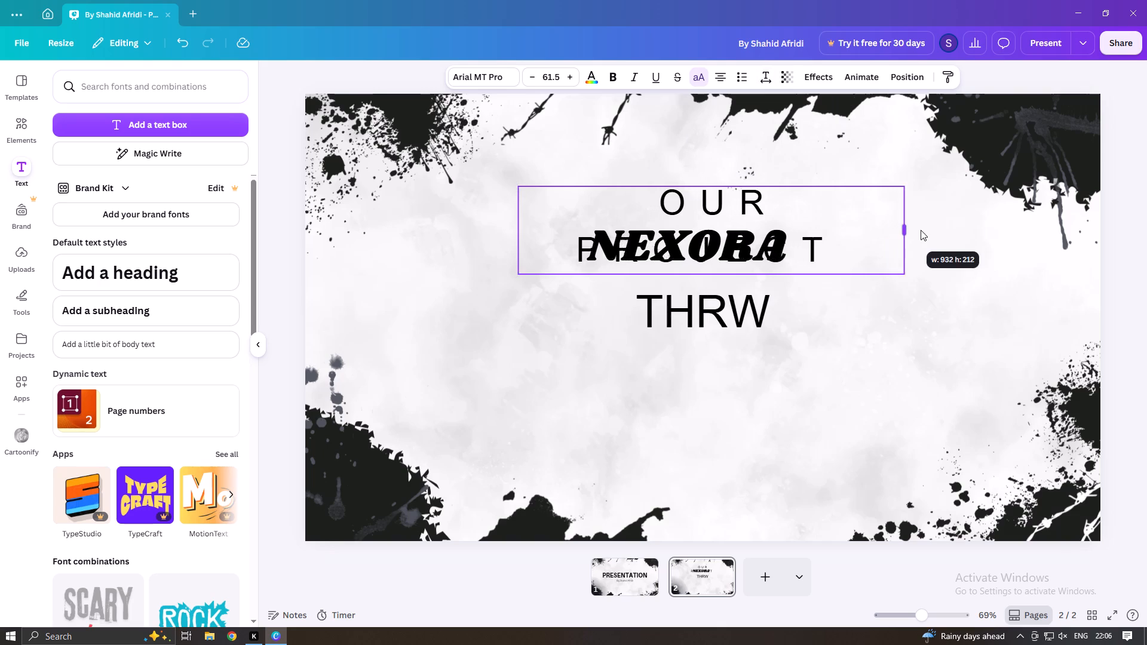
pyautogui.moveTo(921, 230); pyautogui.dragTo(996, 228)
pyautogui.moveTo(835, 211); pyautogui.dragTo(803, 209)
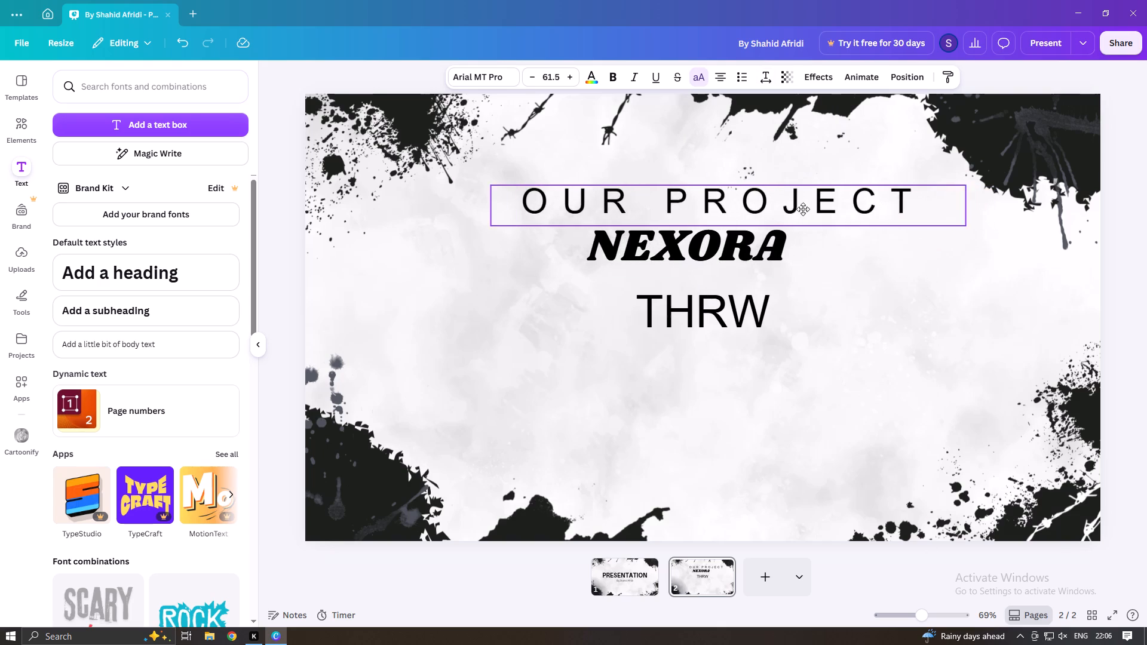
pyautogui.moveTo(803, 209); pyautogui.dragTo(780, 209)
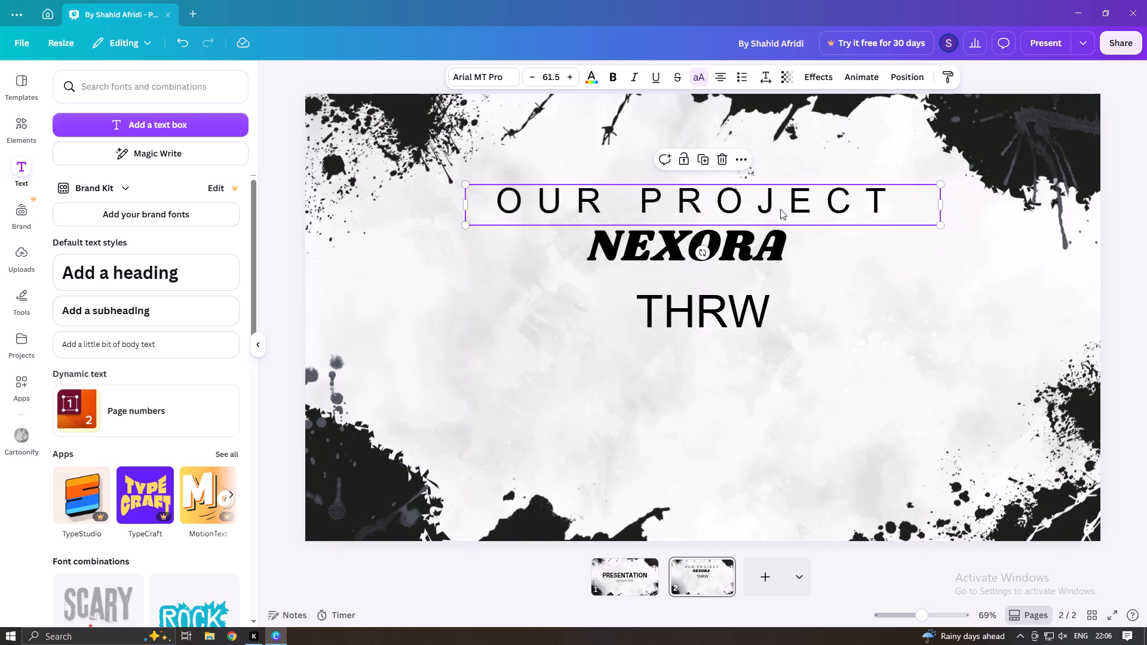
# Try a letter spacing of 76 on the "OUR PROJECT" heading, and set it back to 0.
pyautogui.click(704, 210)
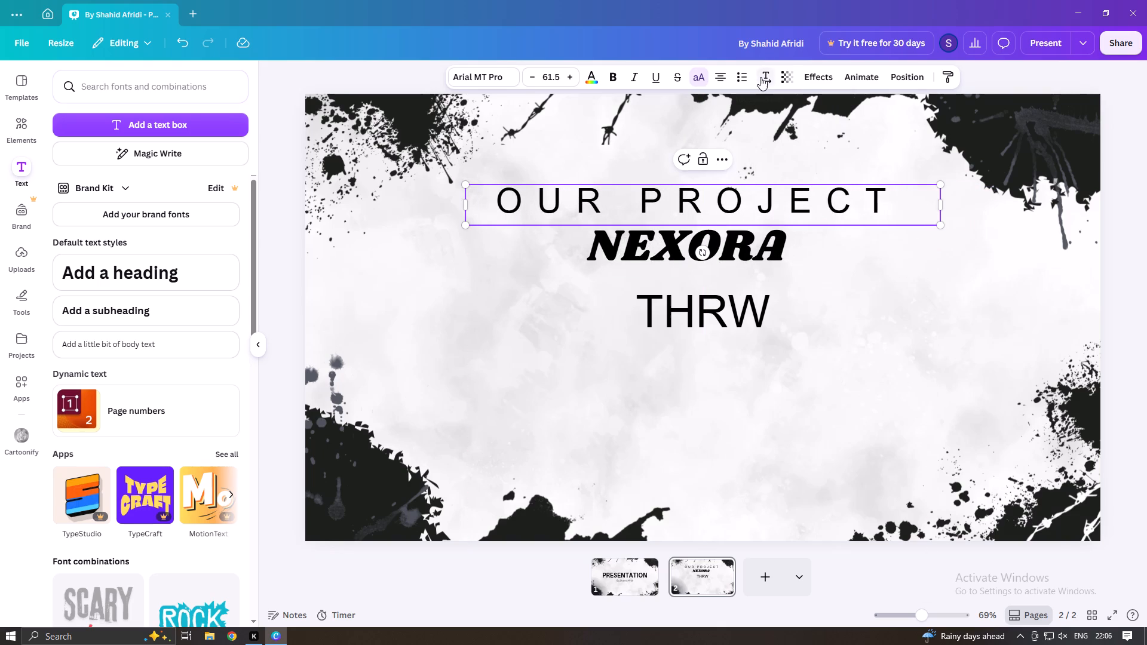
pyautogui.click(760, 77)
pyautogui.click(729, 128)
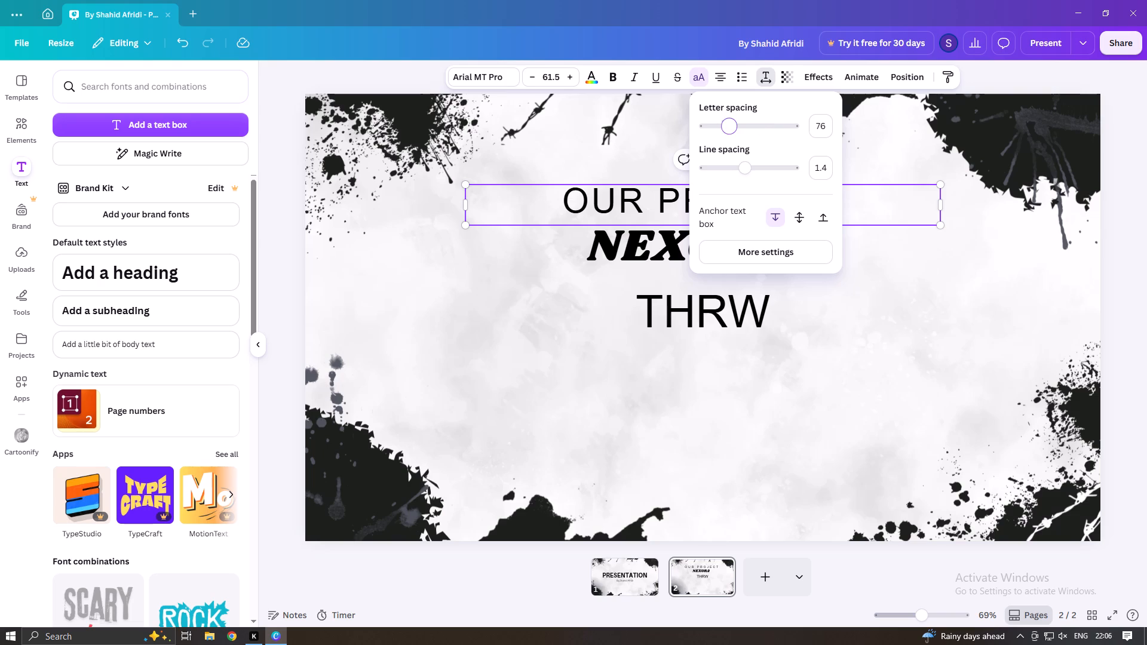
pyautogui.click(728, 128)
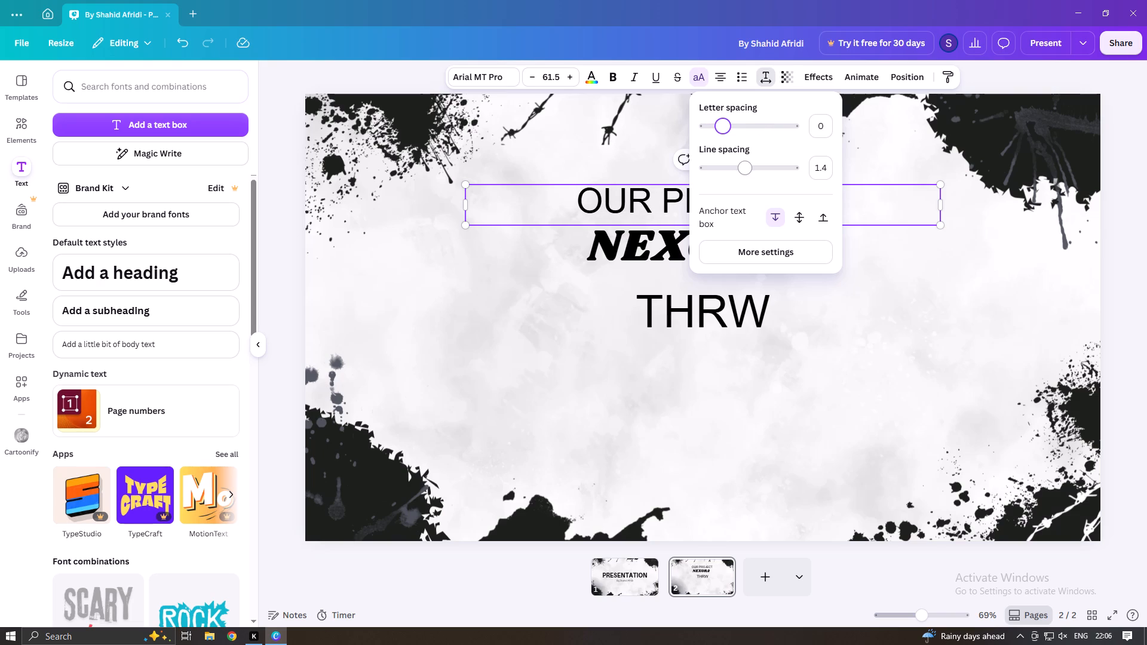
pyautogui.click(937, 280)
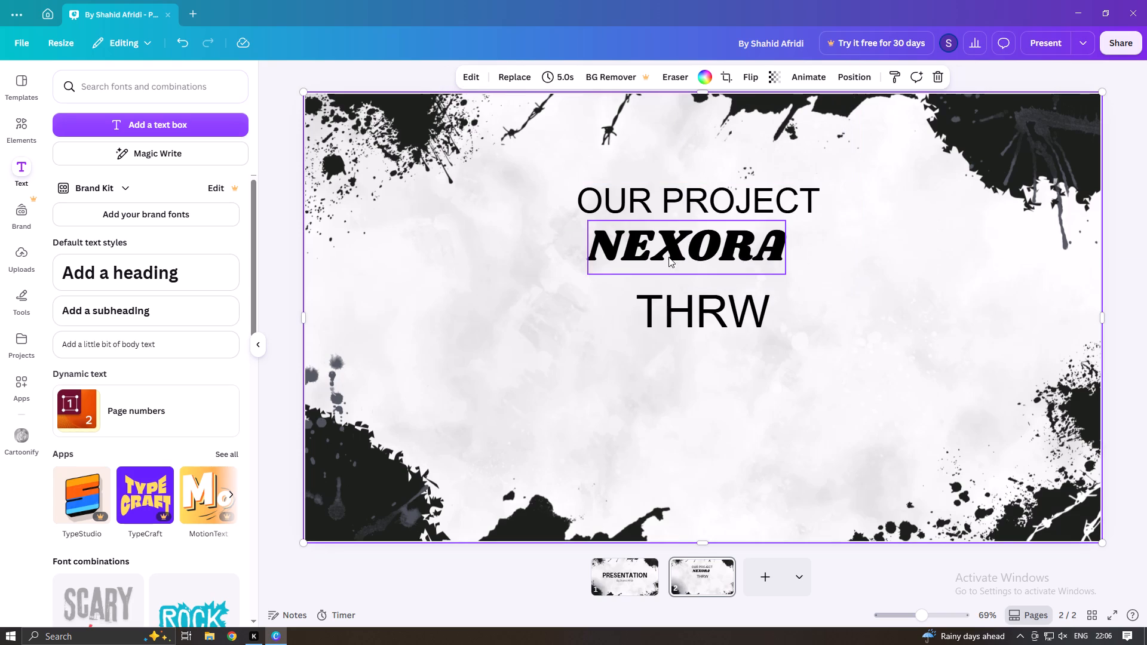
# Set the letter spacing of the NEXORA line to 524.
pyautogui.click(563, 254)
pyautogui.click(615, 248)
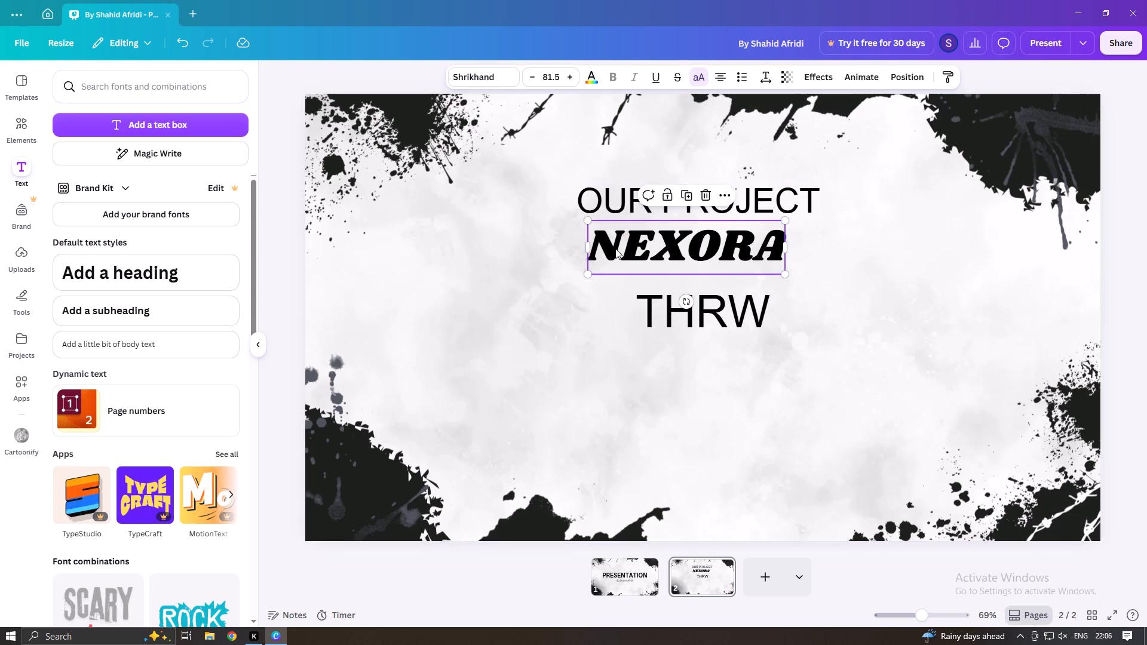
pyautogui.click(762, 78)
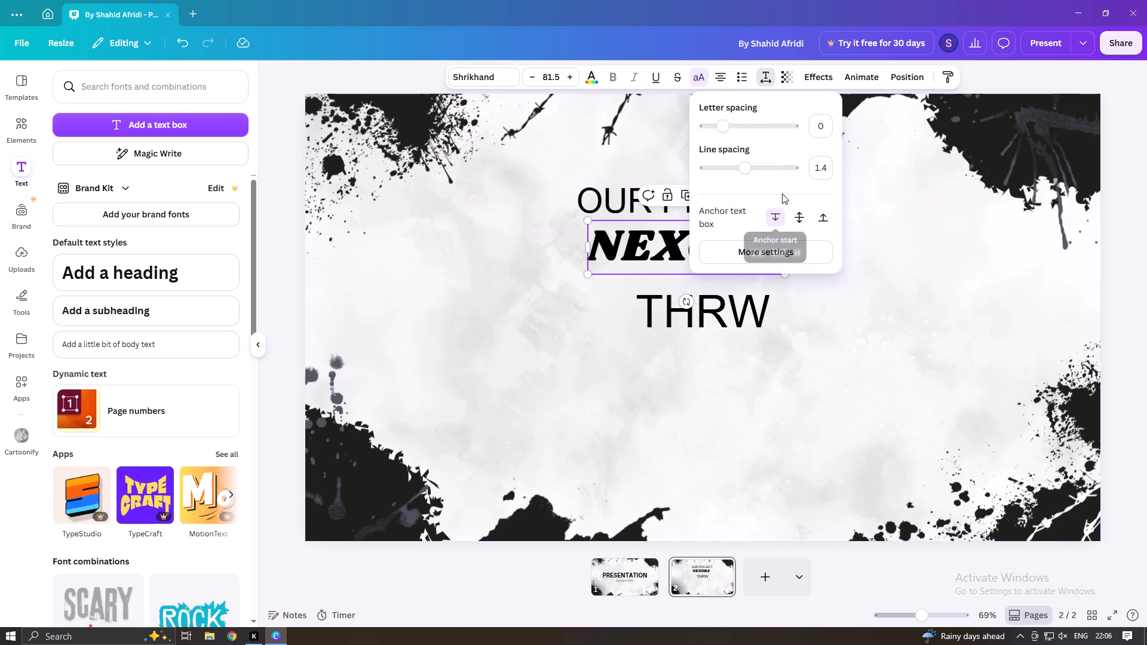
pyautogui.click(769, 123)
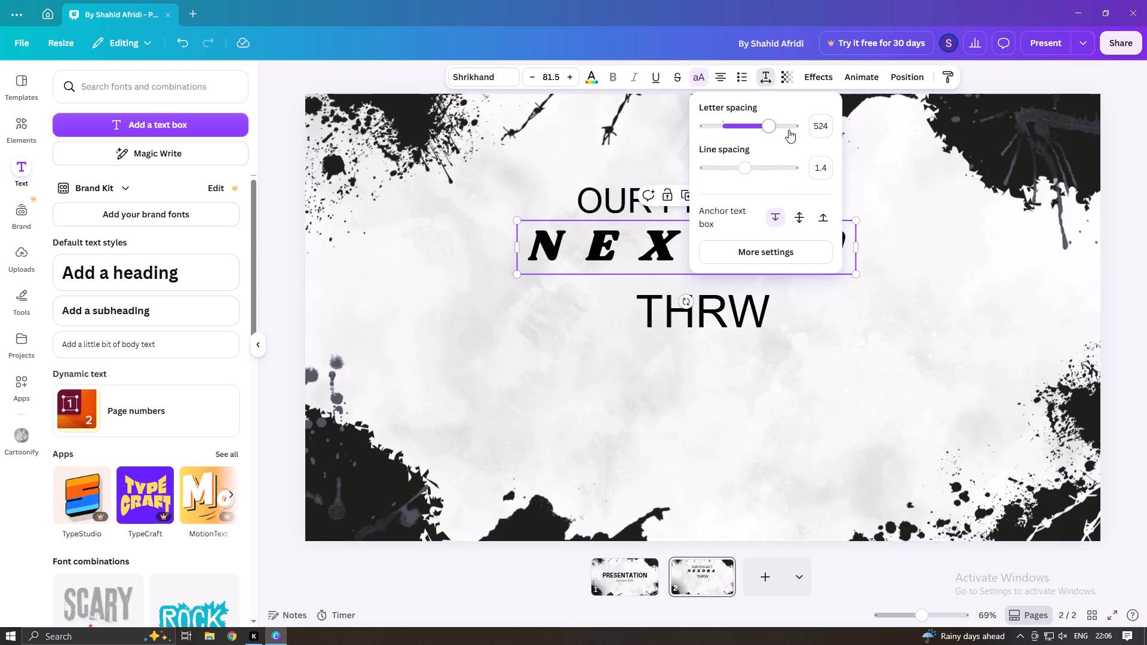
# Widen the letter spacing of the NEXORA line further, beyond 524.
pyautogui.click(789, 130)
pyautogui.click(993, 285)
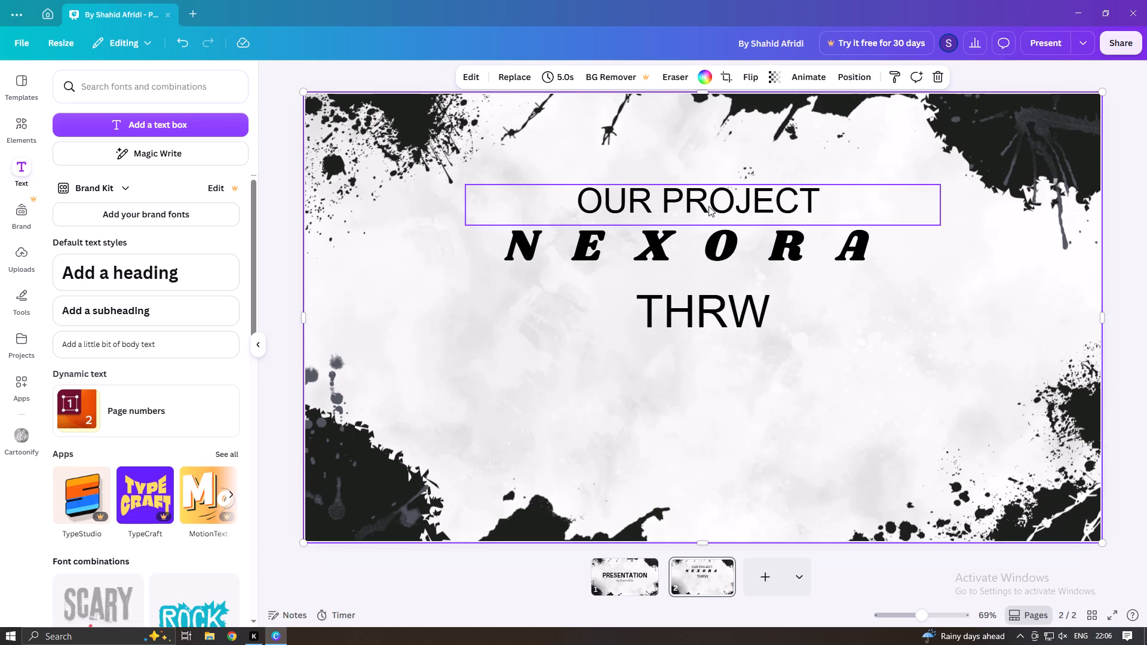
# Move the "OUR PROJECT" heading slightly up, leaving more room above the NEXORA line.
pyautogui.moveTo(709, 199); pyautogui.dragTo(709, 191)
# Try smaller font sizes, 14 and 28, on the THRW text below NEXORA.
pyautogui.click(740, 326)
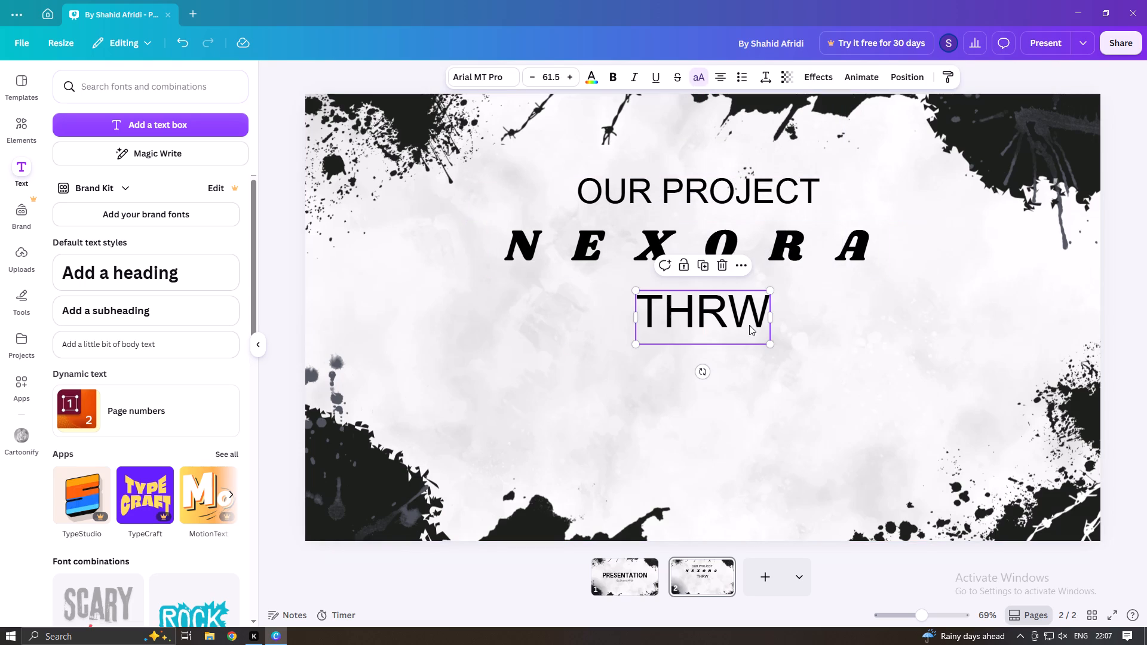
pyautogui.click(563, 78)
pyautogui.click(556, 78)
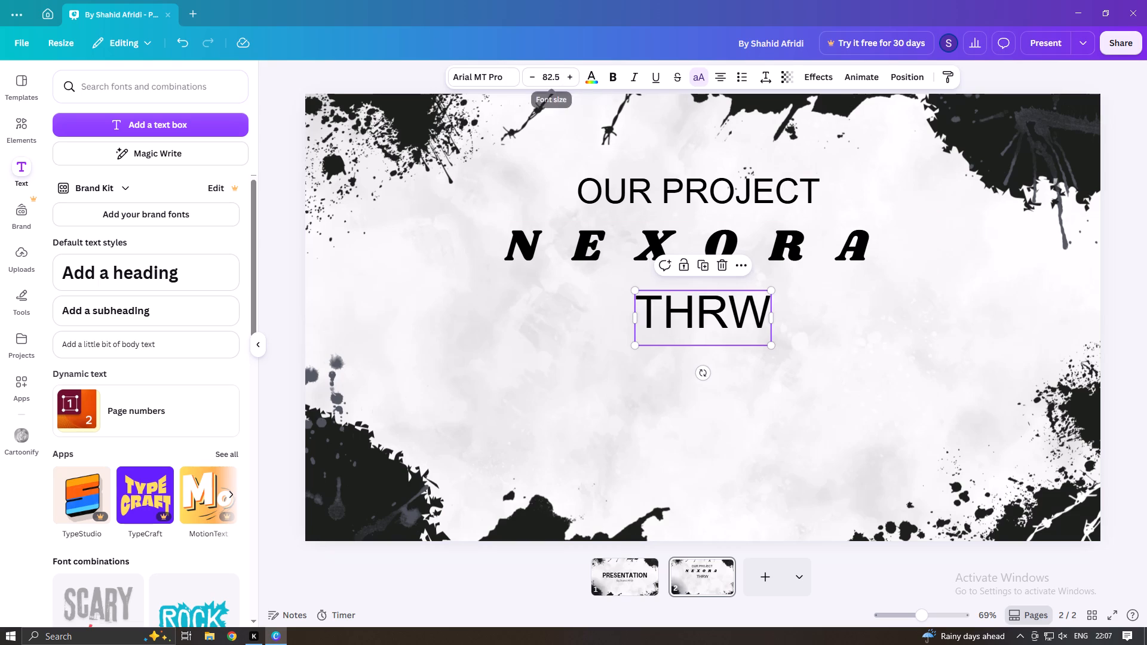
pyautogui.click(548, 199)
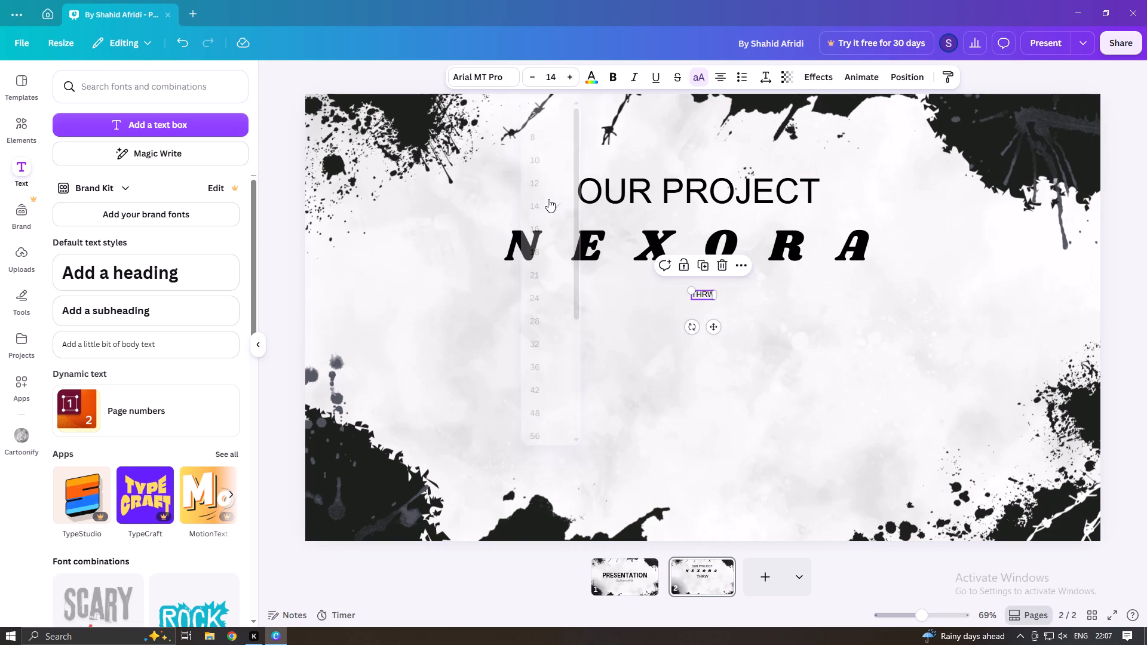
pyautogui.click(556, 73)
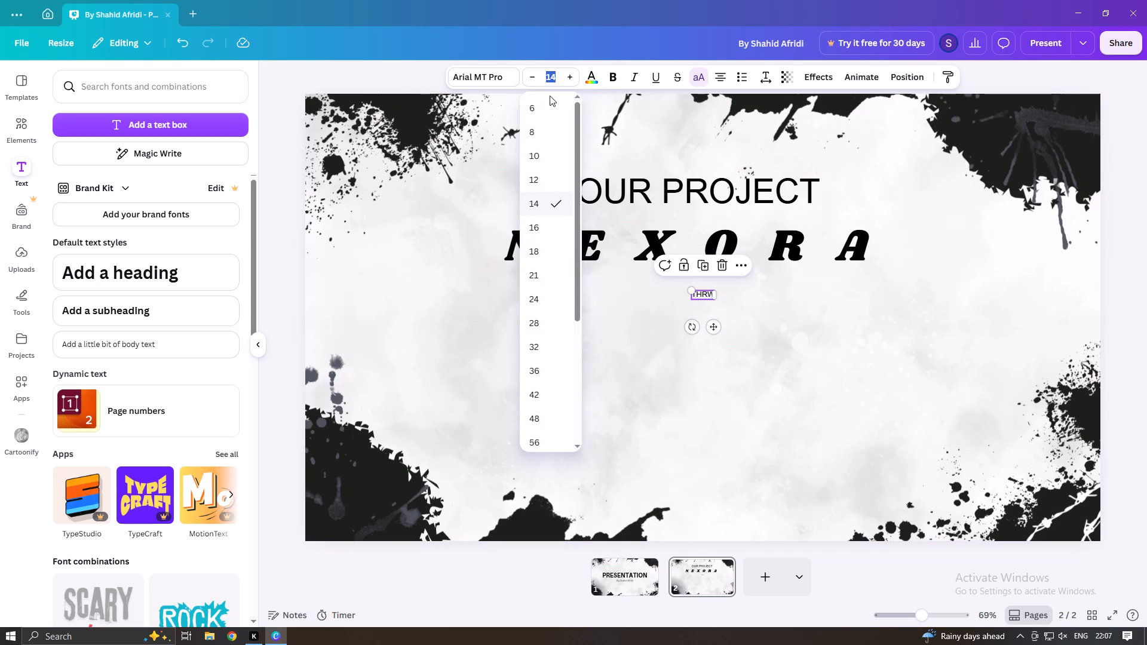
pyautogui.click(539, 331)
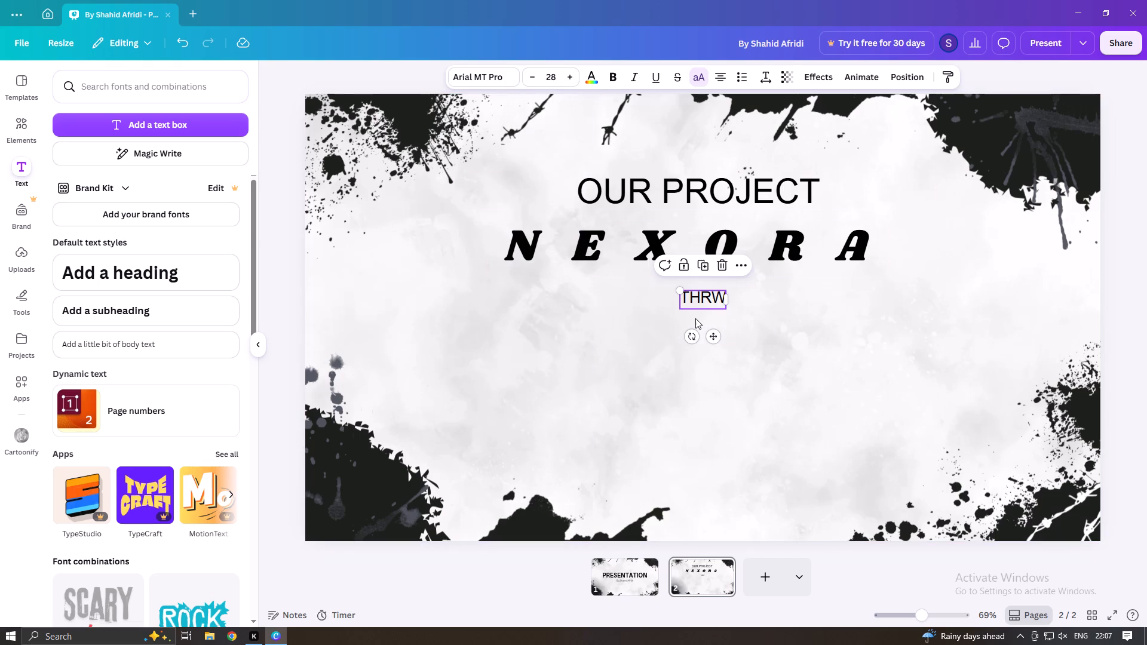
# Delete the THRW text box below the NEXORA line.
pyautogui.press('BackSpace')
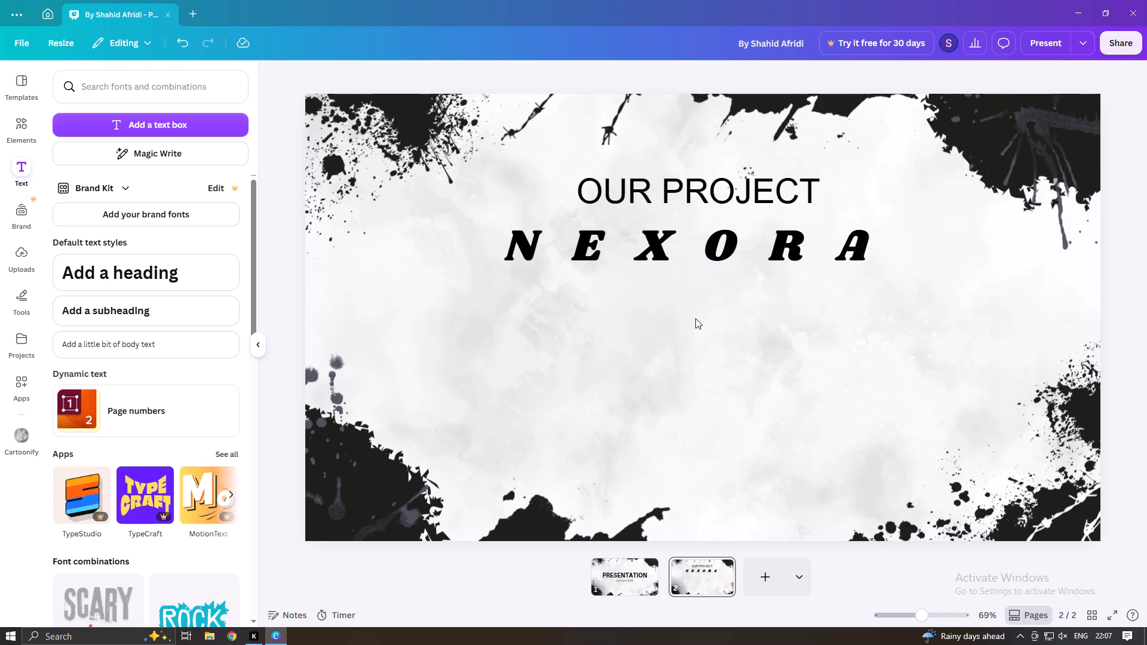
pyautogui.rightClick(695, 318)
pyautogui.click(671, 315)
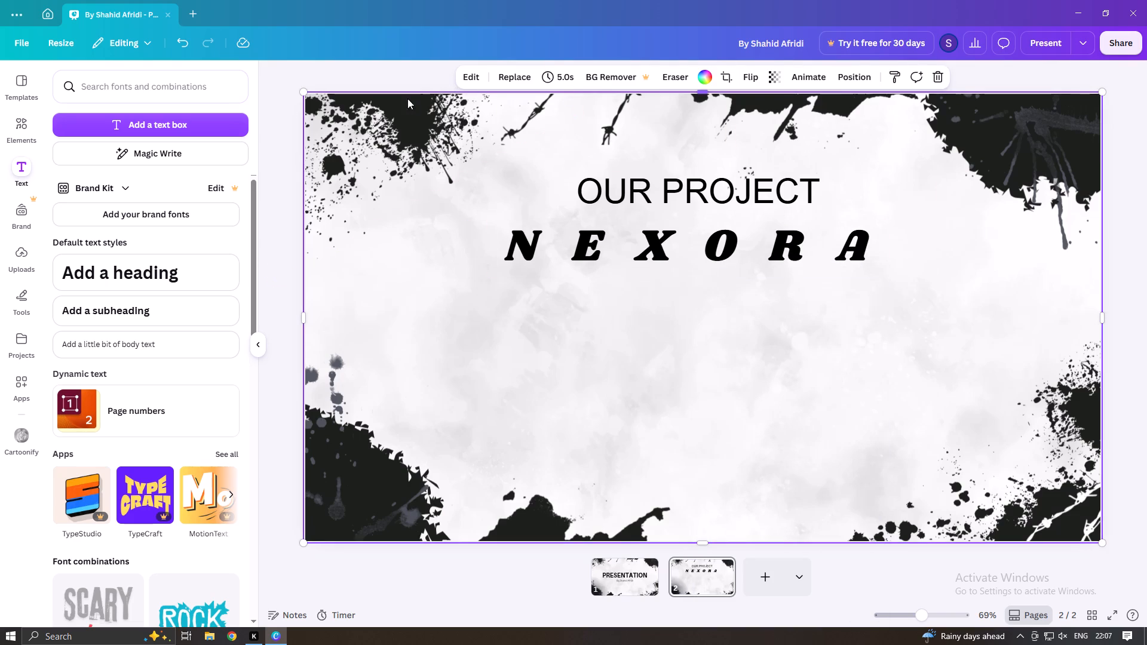
# Add a new text box below the NEXORA line and clear all of its placeholder text.
pyautogui.click(168, 120)
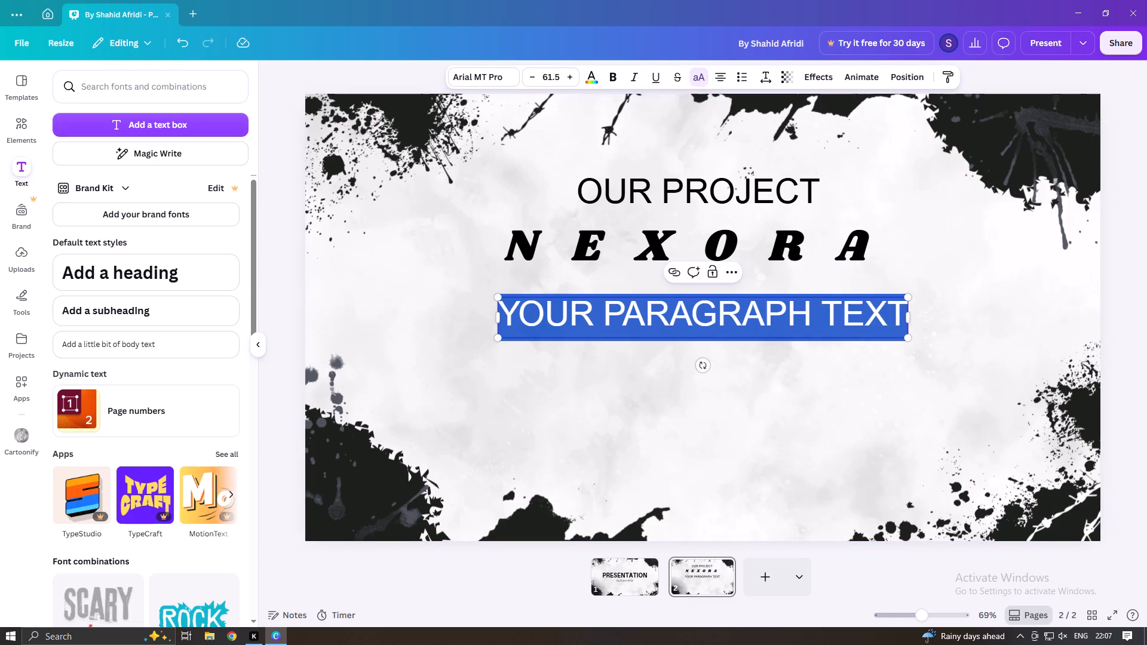
pyautogui.click(897, 318)
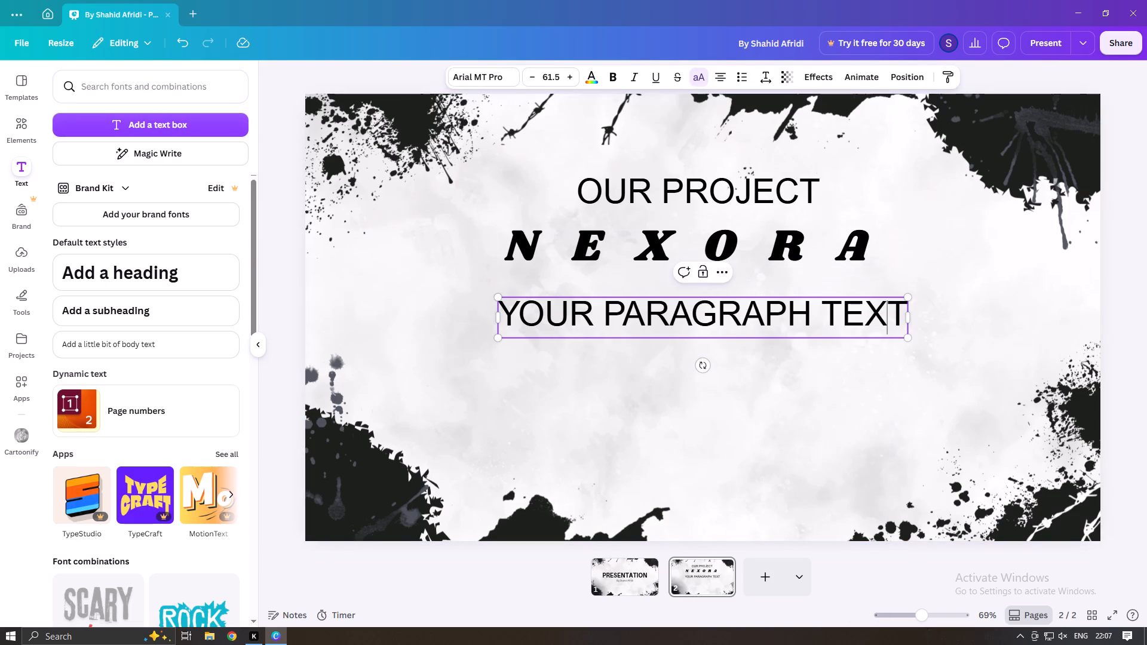
pyautogui.click(901, 317)
pyautogui.press('BackSpace')
pyautogui.press('BackSpace')
pyautogui.press('BackSpace')
pyautogui.press('BackSpace')
pyautogui.press('BackSpace')
pyautogui.press('BackSpace')
pyautogui.press('BackSpace')
pyautogui.press('BackSpace')
pyautogui.press('BackSpace')
pyautogui.press('BackSpace')
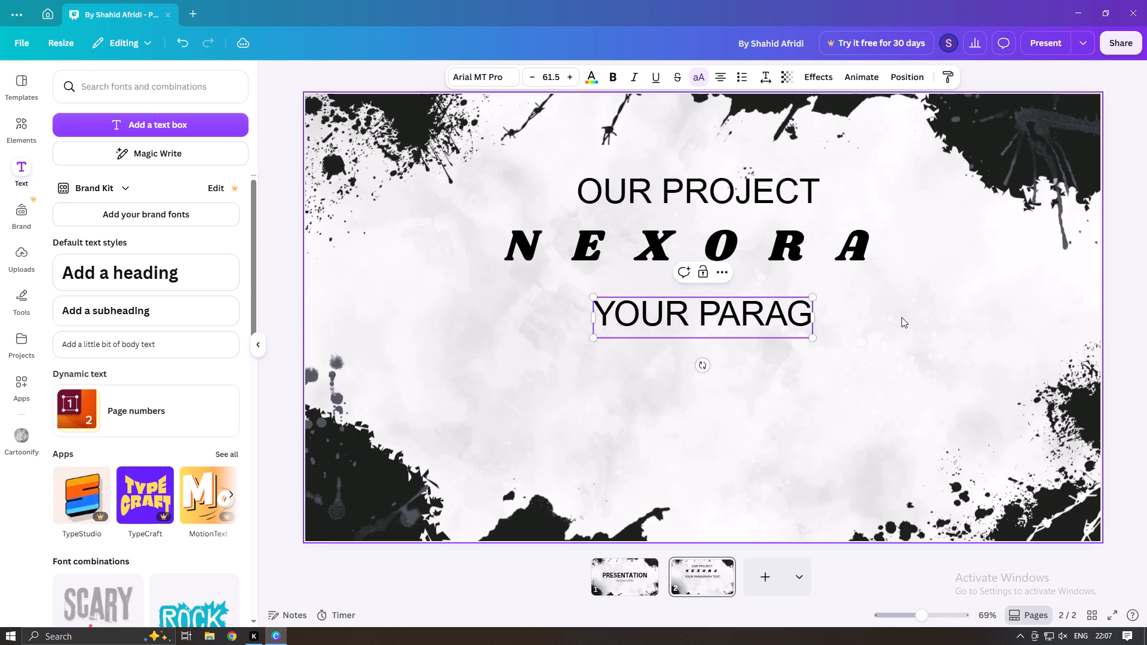
pyautogui.press('BackSpace')
pyautogui.press('BackSpace')
pyautogui.press('BackSpace')
pyautogui.press('BackSpace')
pyautogui.press('BackSpace')
pyautogui.press('BackSpace')
pyautogui.press('BackSpace')
pyautogui.press('BackSpace')
pyautogui.press('BackSpace')
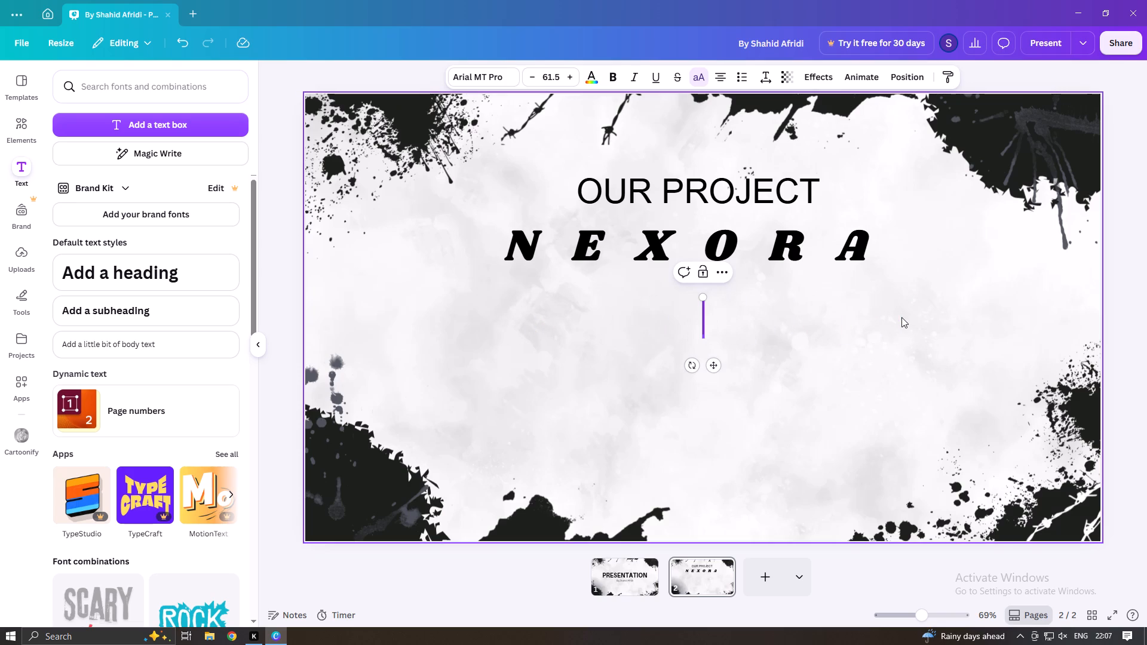
# Begin the paragraph in the empty text box with "our main aim is to create a website".
pyautogui.write('our')
pyautogui.press('space')
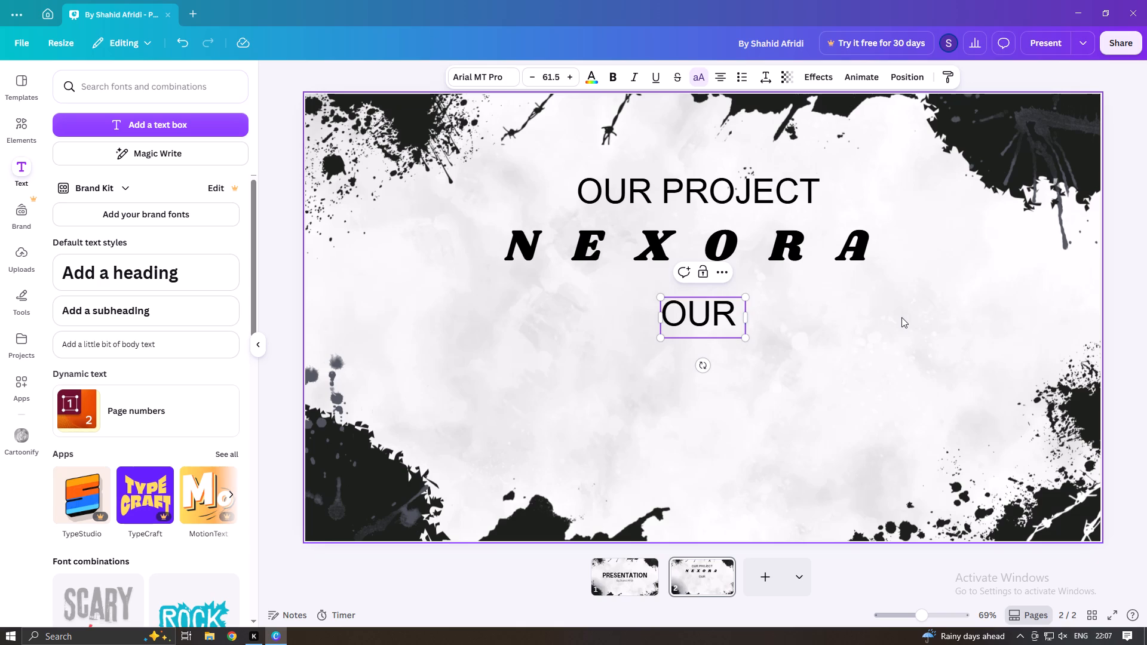
pyautogui.write('main aim is to')
pyautogui.press('space')
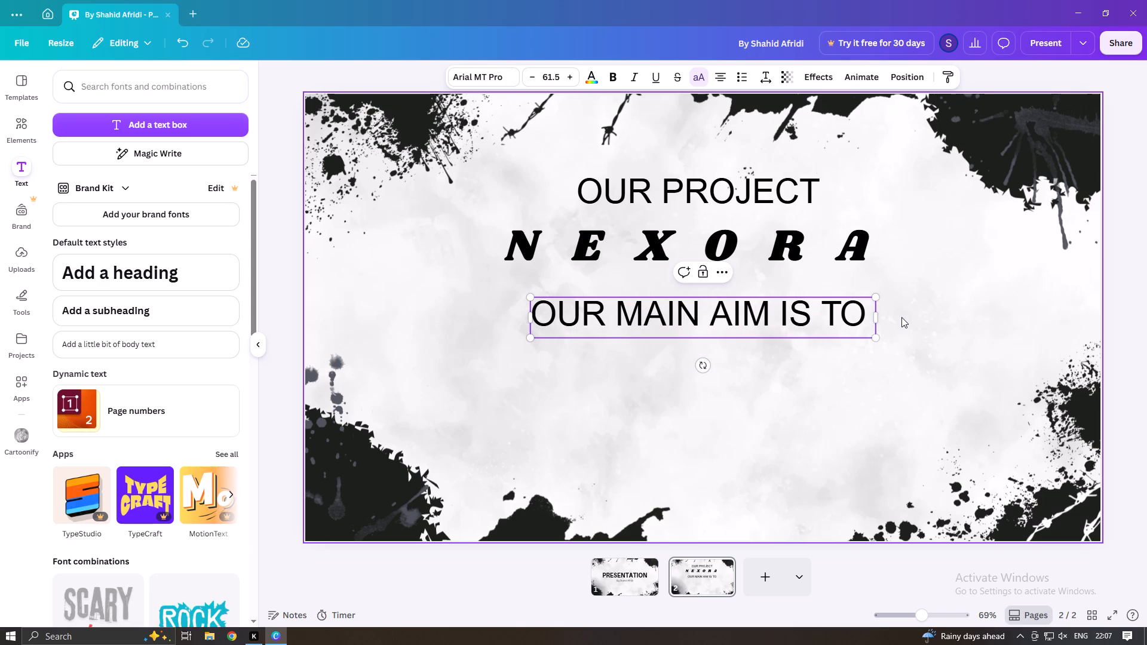
pyautogui.write('createw')
pyautogui.press('space')
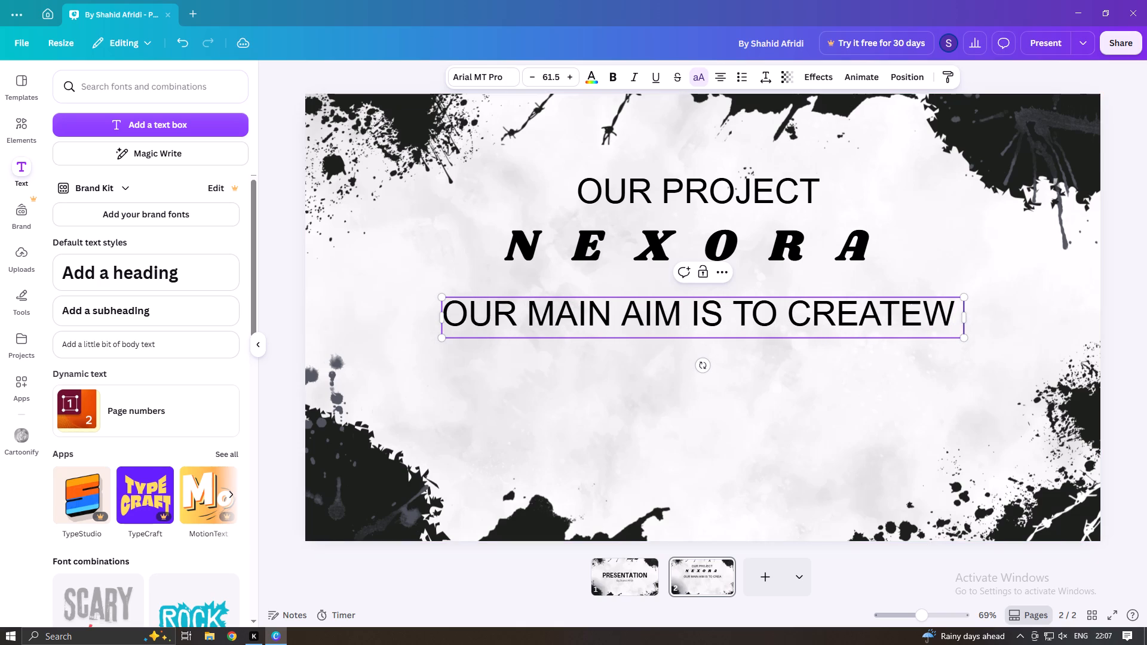
pyautogui.press('BackSpace')
pyautogui.press('BackSpace')
pyautogui.press('space')
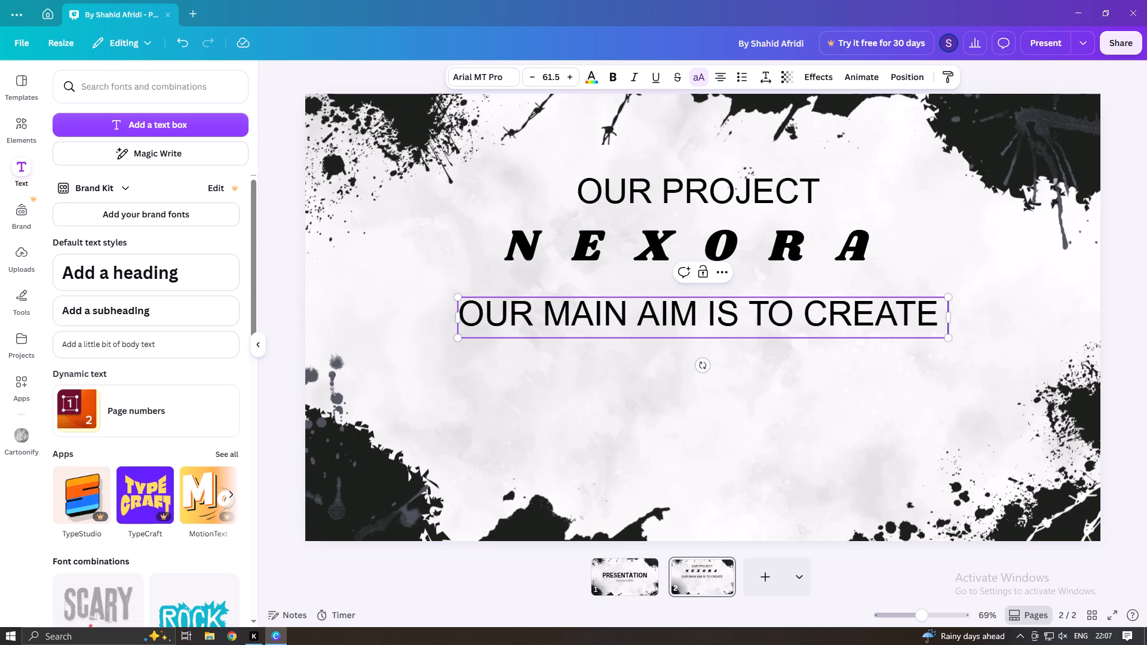
pyautogui.write('a websitr')
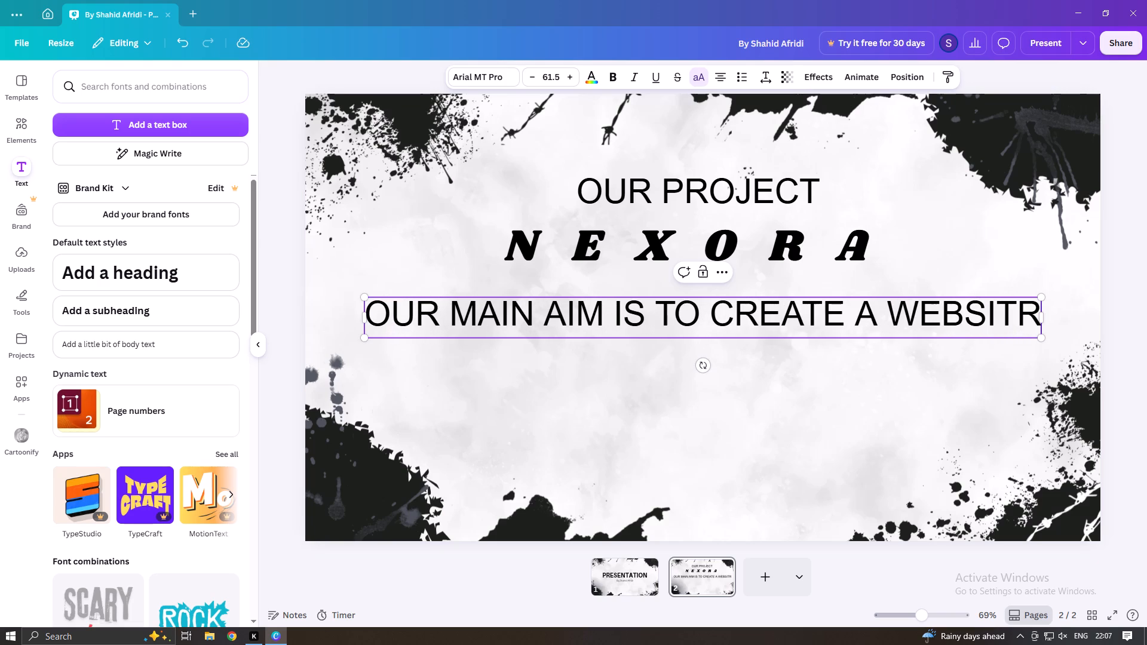
pyautogui.press('BackSpace')
pyautogui.write('e')
pyautogui.press('space')
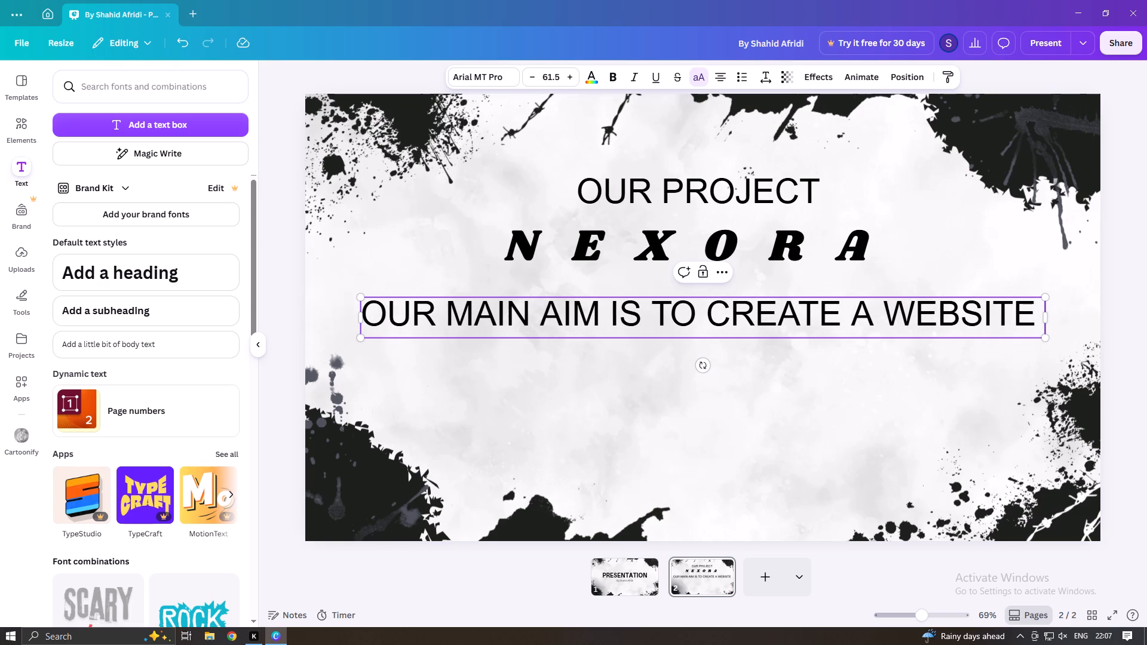
# Continue the paragraph with "that connects all hospitals".
pyautogui.write('that connectas')
pyautogui.press('BackSpace')
pyautogui.press('BackSpace')
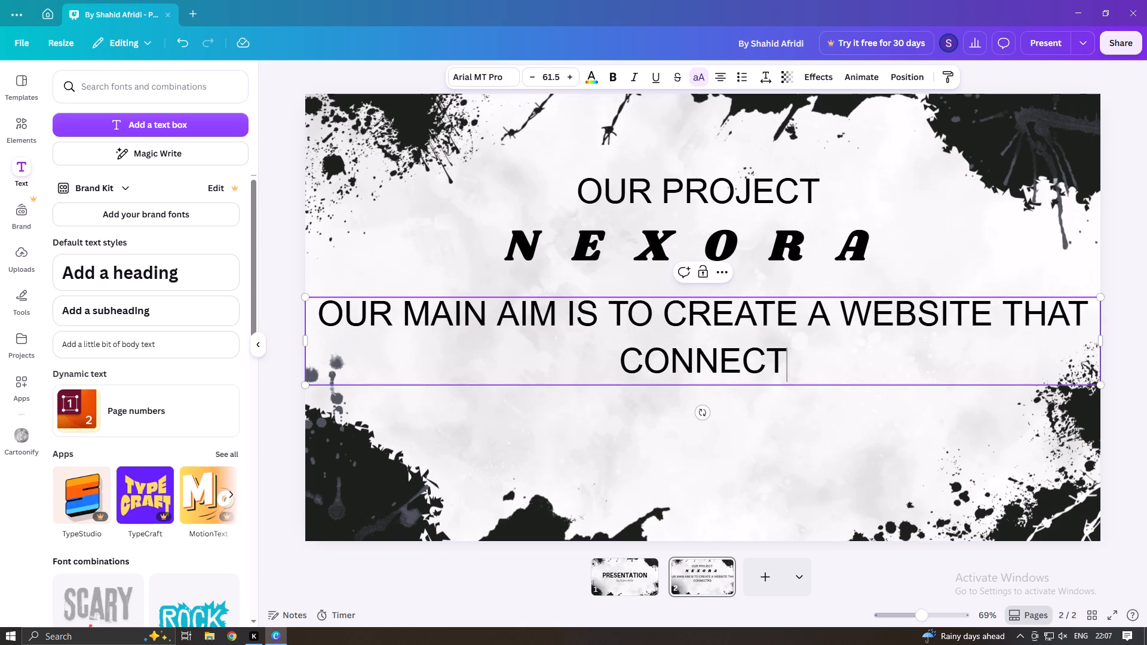
pyautogui.write('s')
pyautogui.press('space')
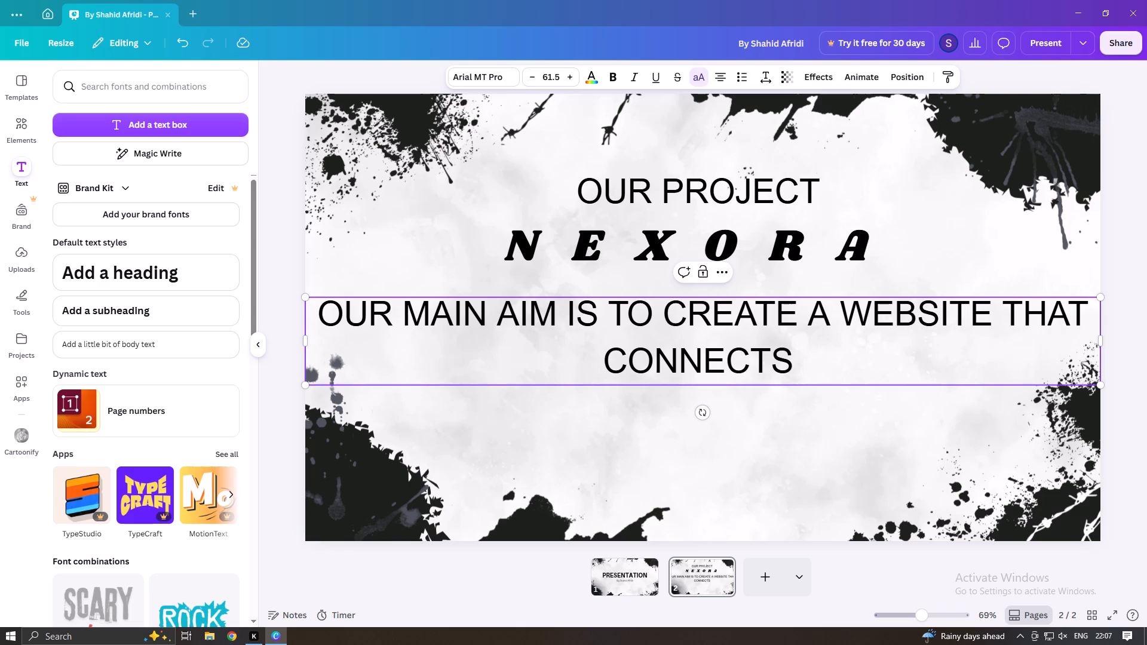
pyautogui.write('ho')
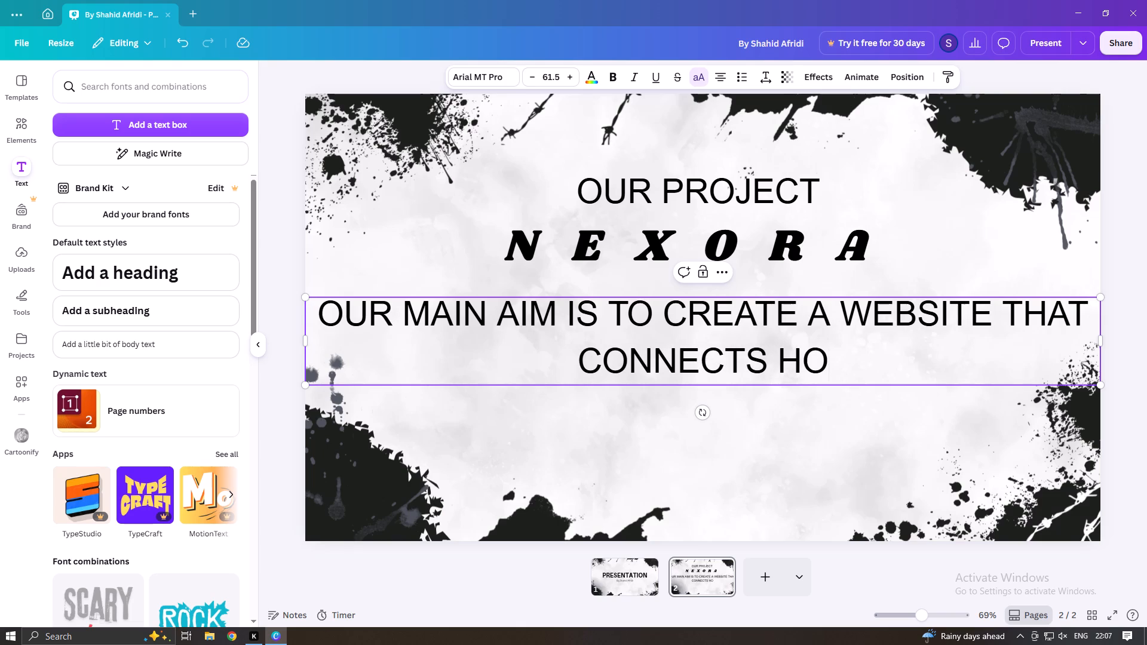
pyautogui.press('BackSpace')
pyautogui.press('BackSpace')
pyautogui.write('all')
pyautogui.press('space')
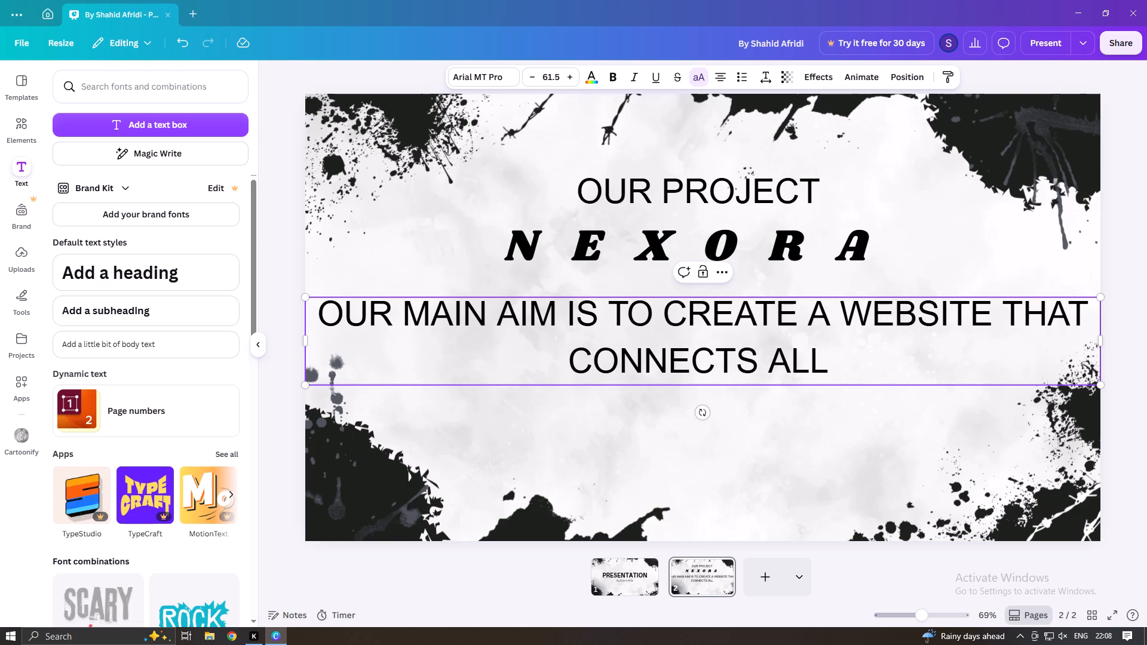
pyautogui.write('ho')
pyautogui.write('spitals')
pyautogui.press('space')
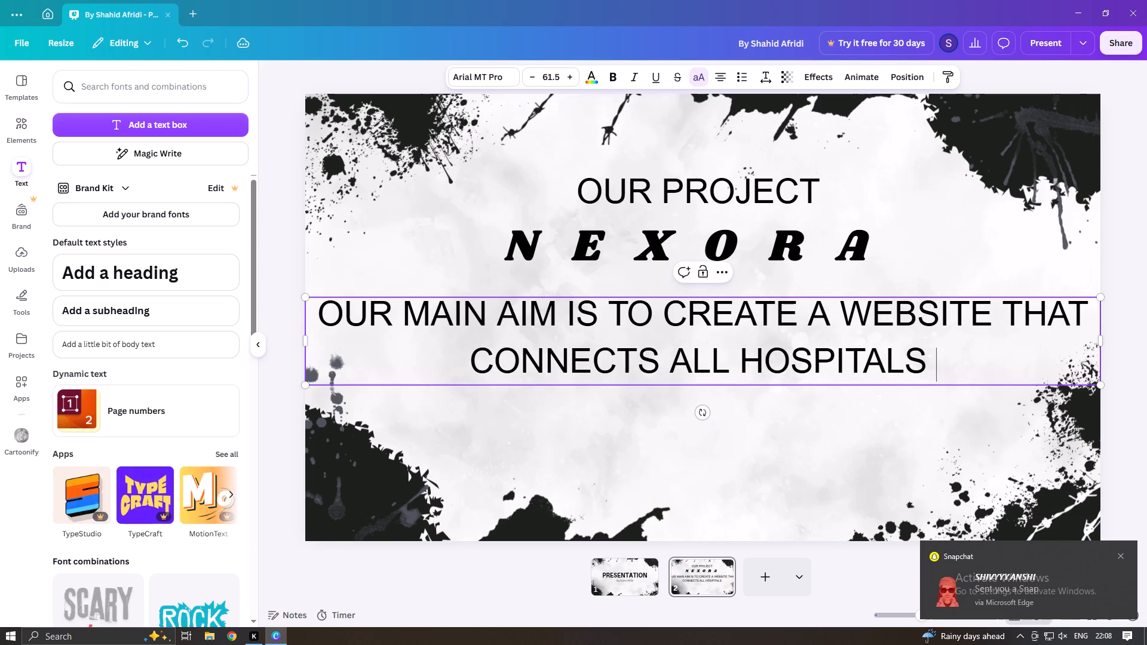
# Finish the paragraph's sentence with "and madical on the one platform".
pyautogui.write('and ma')
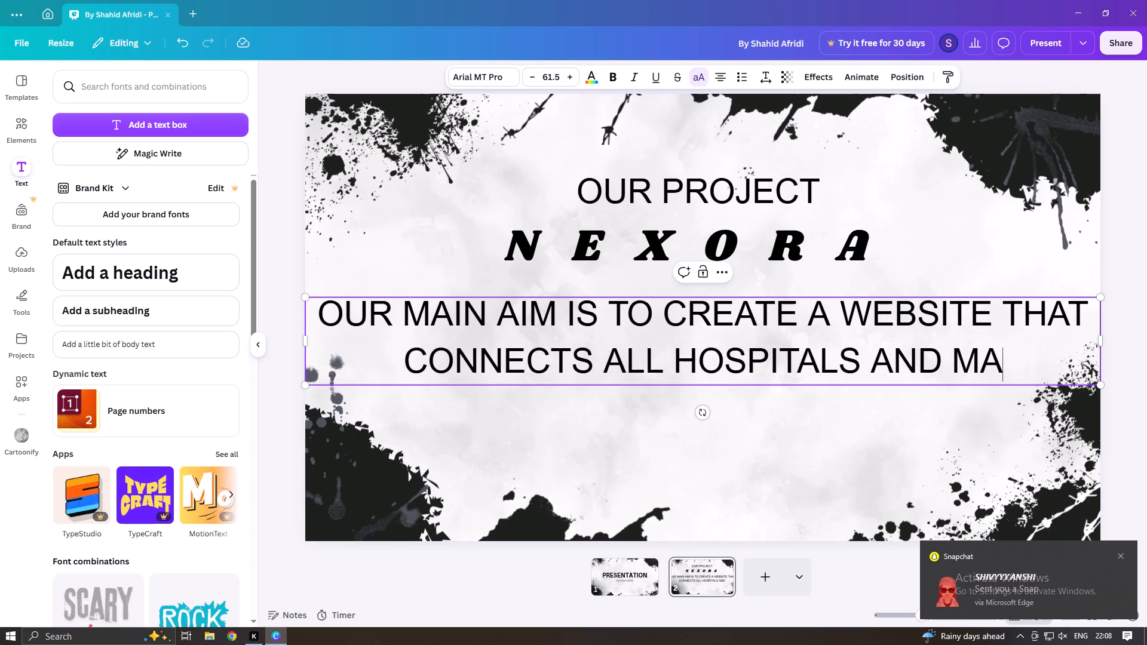
pyautogui.write('dics')
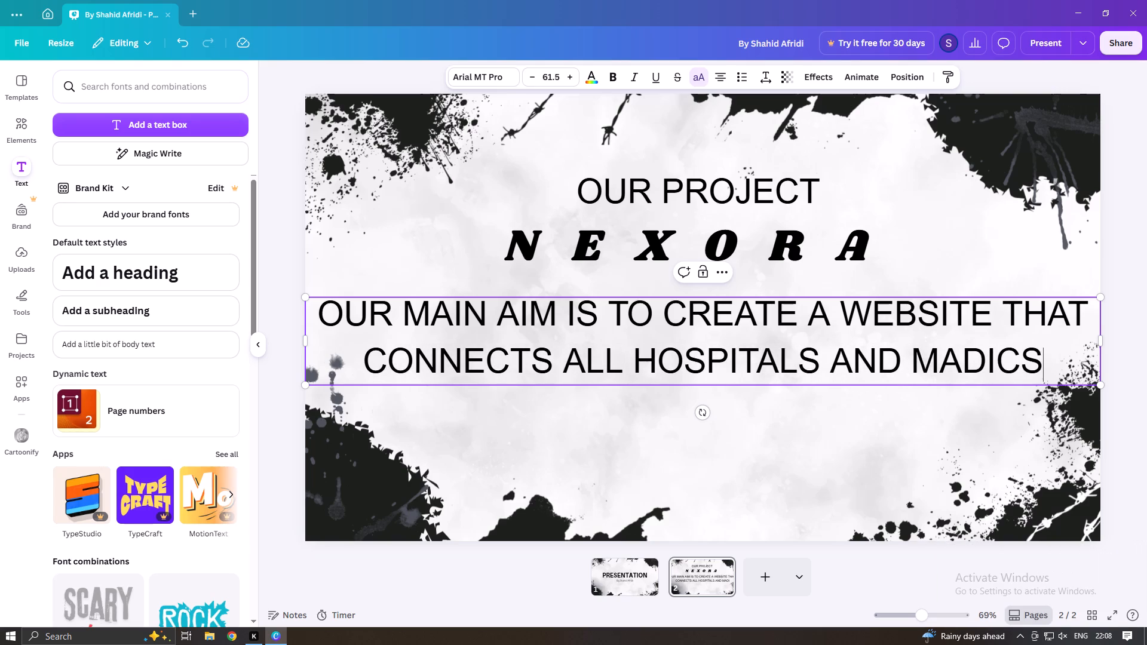
pyautogui.press('BackSpace')
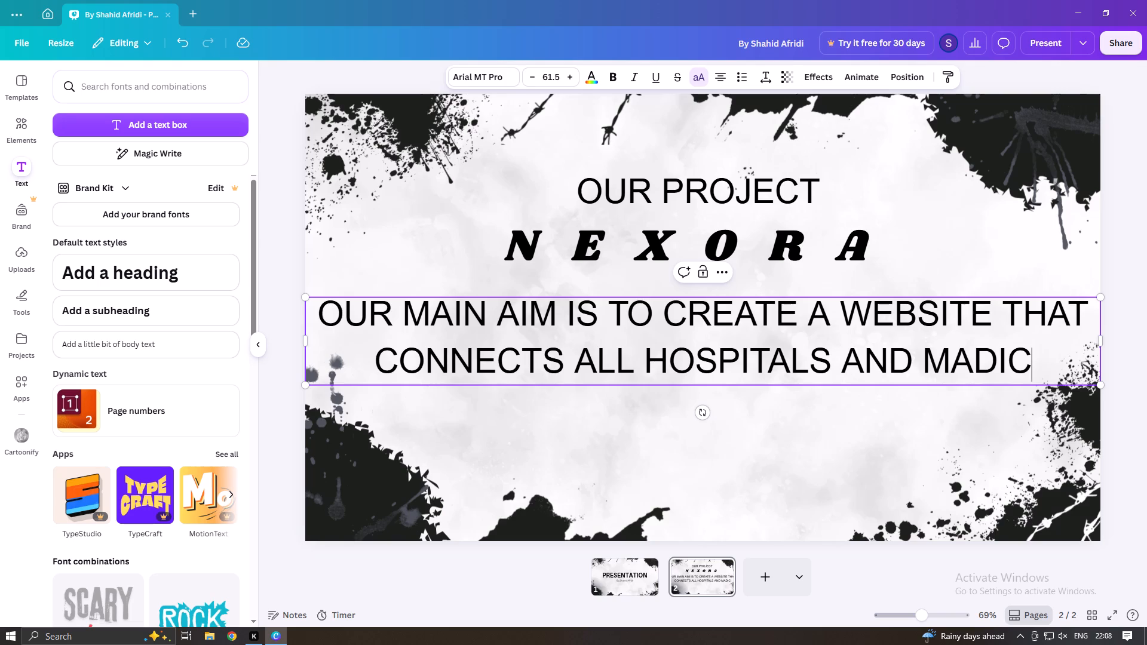
pyautogui.write('al')
pyautogui.press('space')
pyautogui.write('on the on')
pyautogui.press('space')
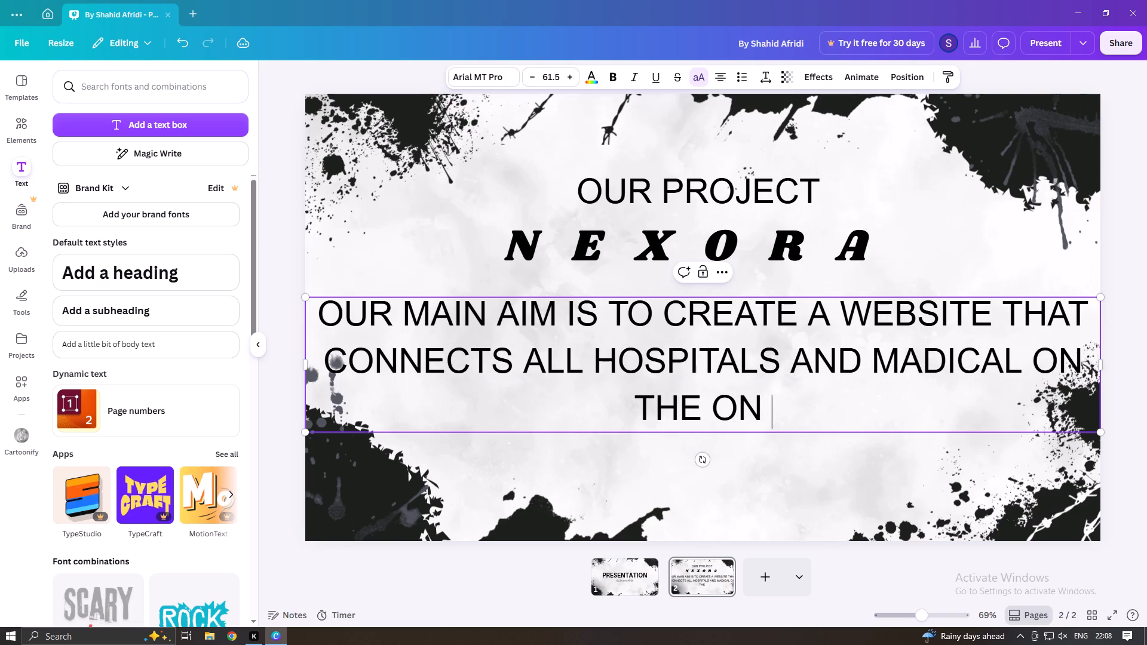
pyautogui.press('BackSpace')
pyautogui.write('e')
pyautogui.press('space')
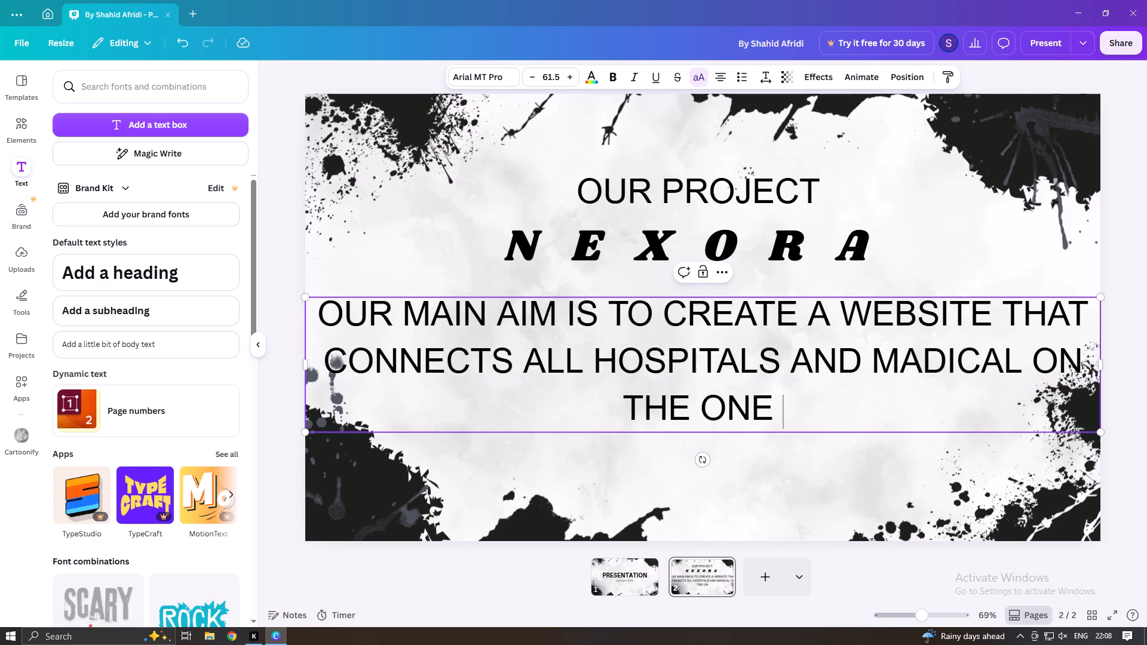
pyautogui.write('plat')
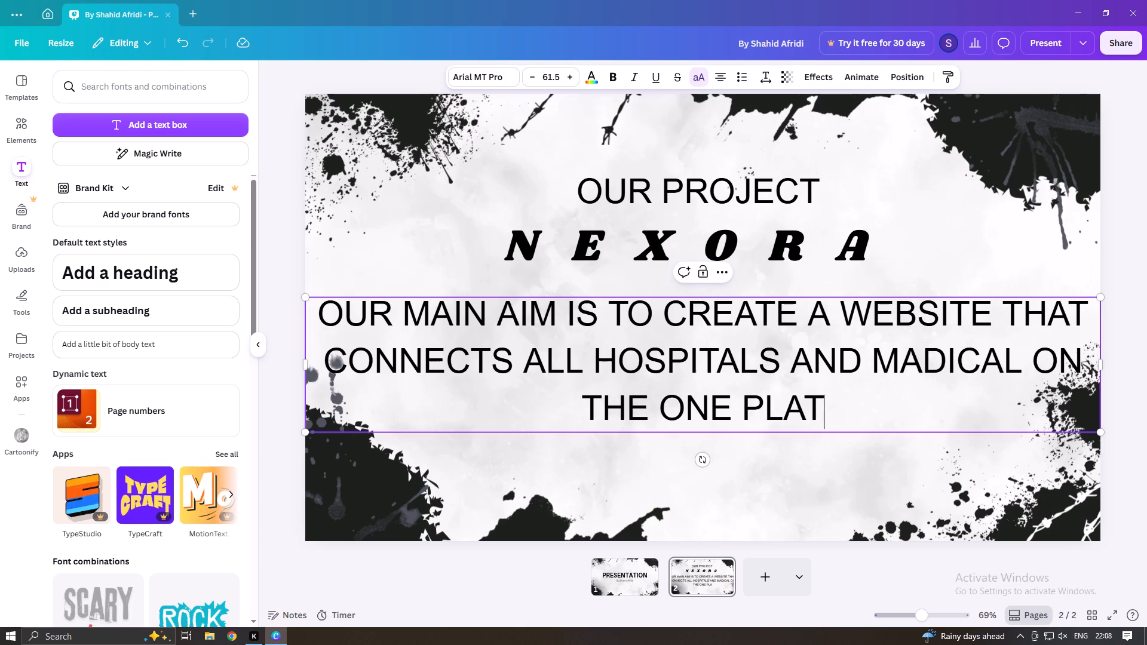
pyautogui.write('forn')
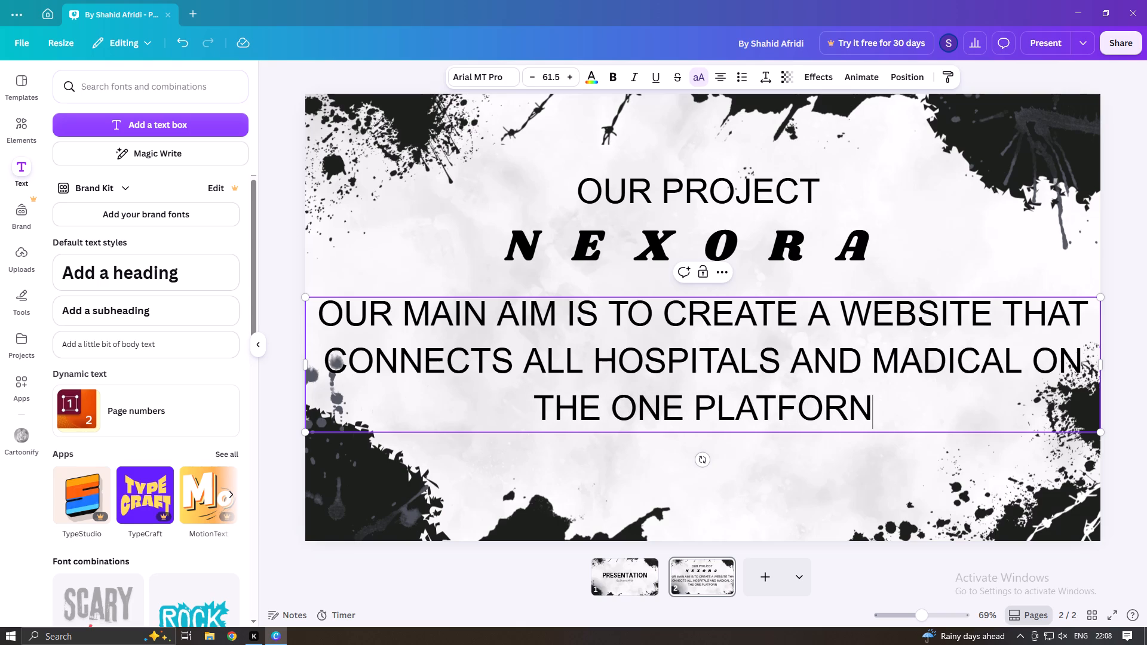
pyautogui.press('BackSpace')
pyautogui.write('m')
pyautogui.press('space')
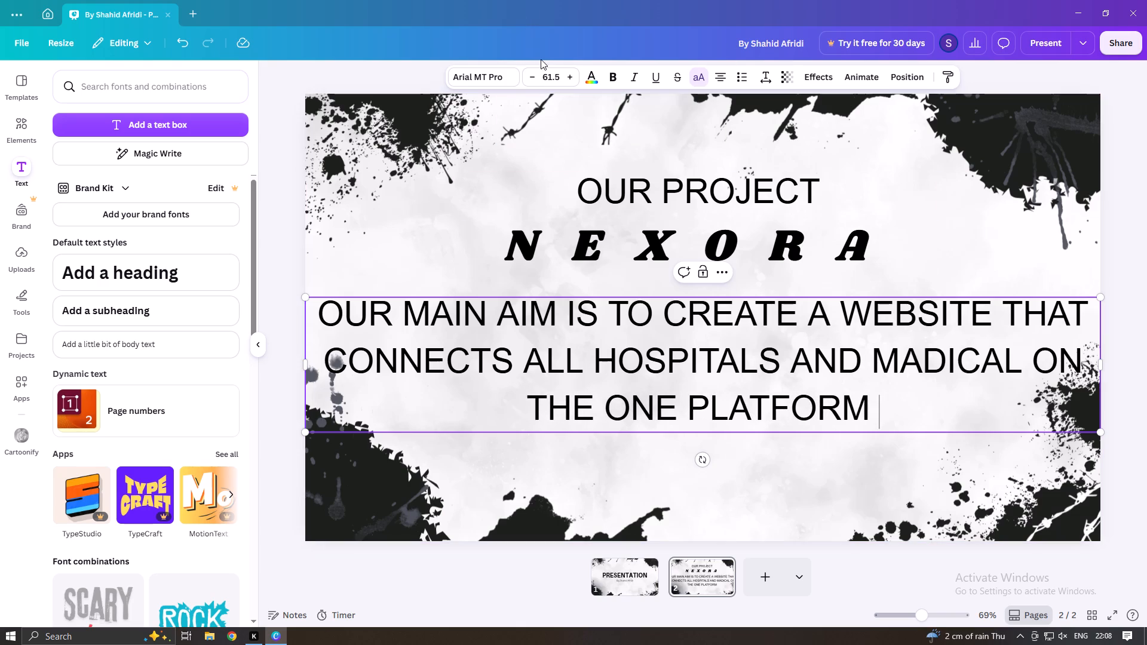
# Set the font size of the new paragraph below NEXORA to 24.
pyautogui.click(554, 78)
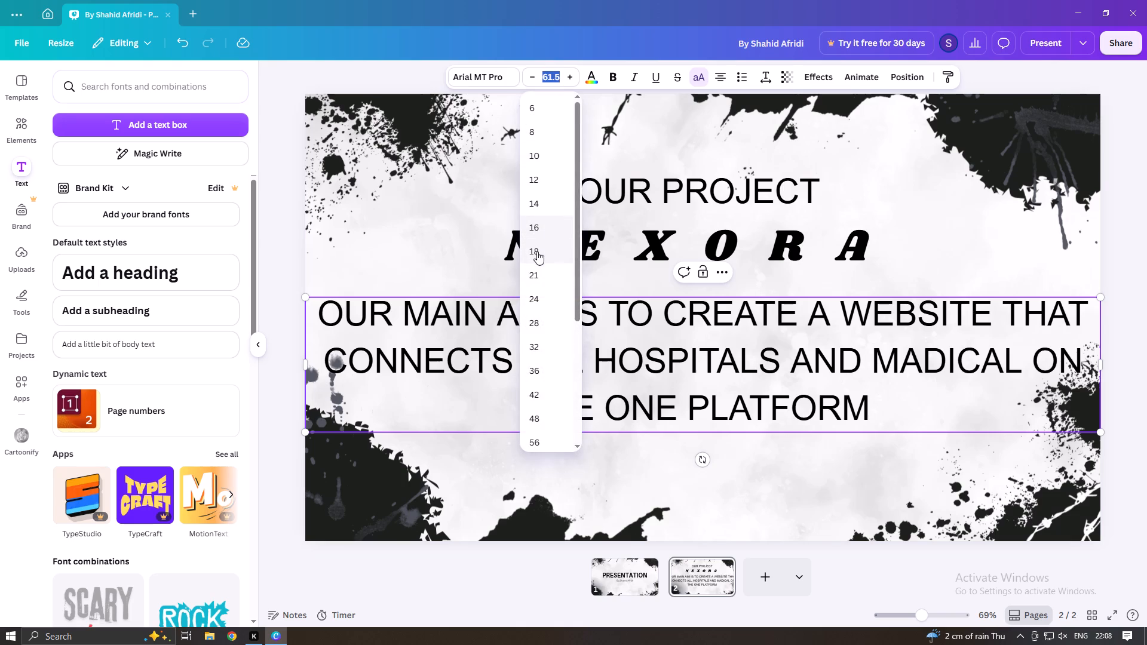
pyautogui.click(539, 297)
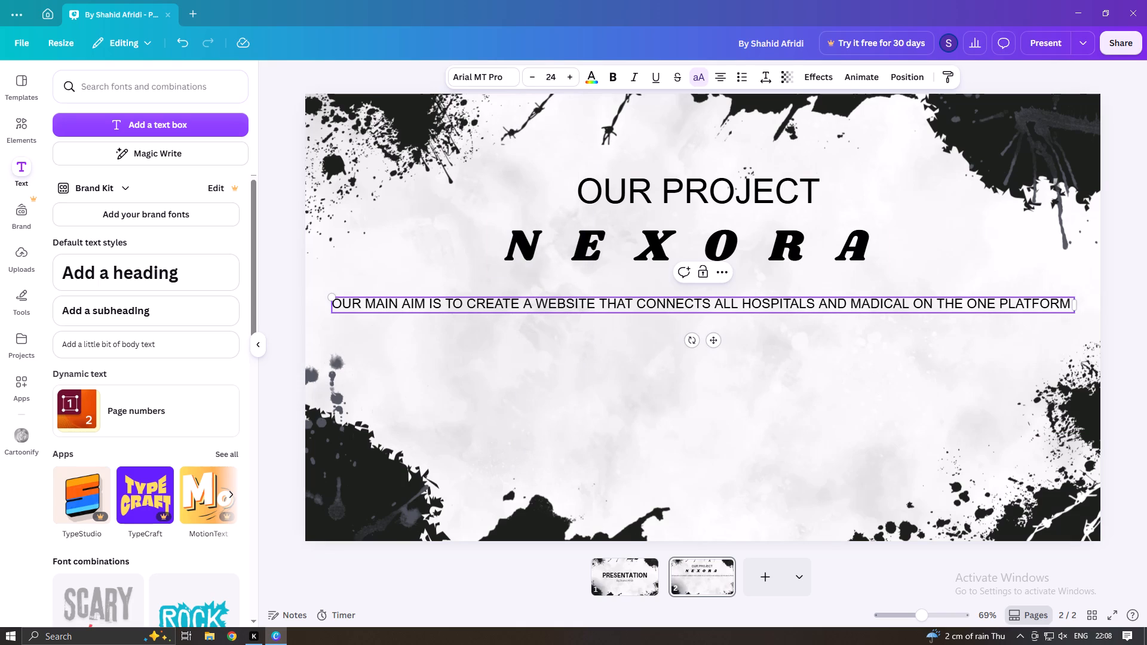
# Set the font size of the project-aim paragraph below NEXORA to 32.
pyautogui.click(492, 81)
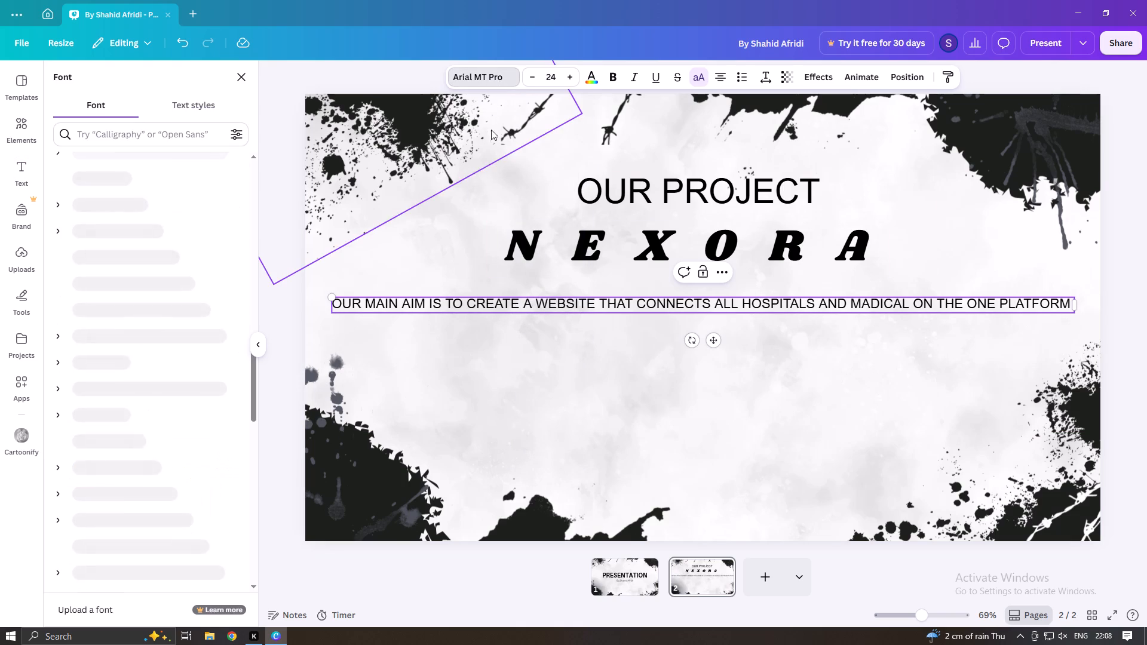
pyautogui.click(627, 303)
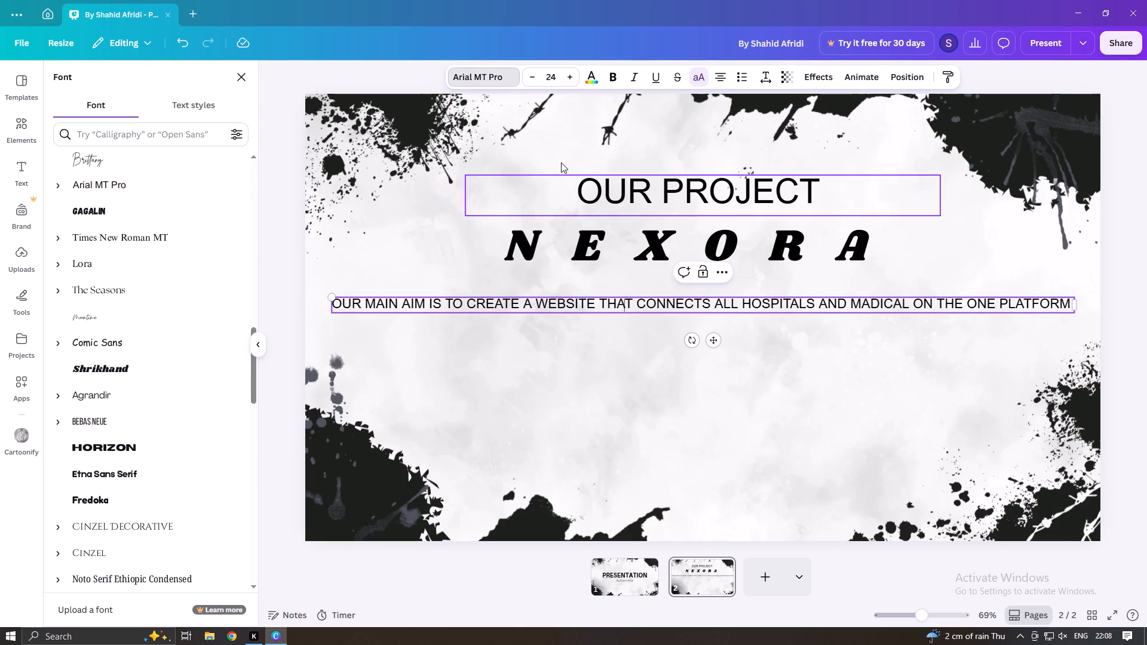
pyautogui.click(553, 79)
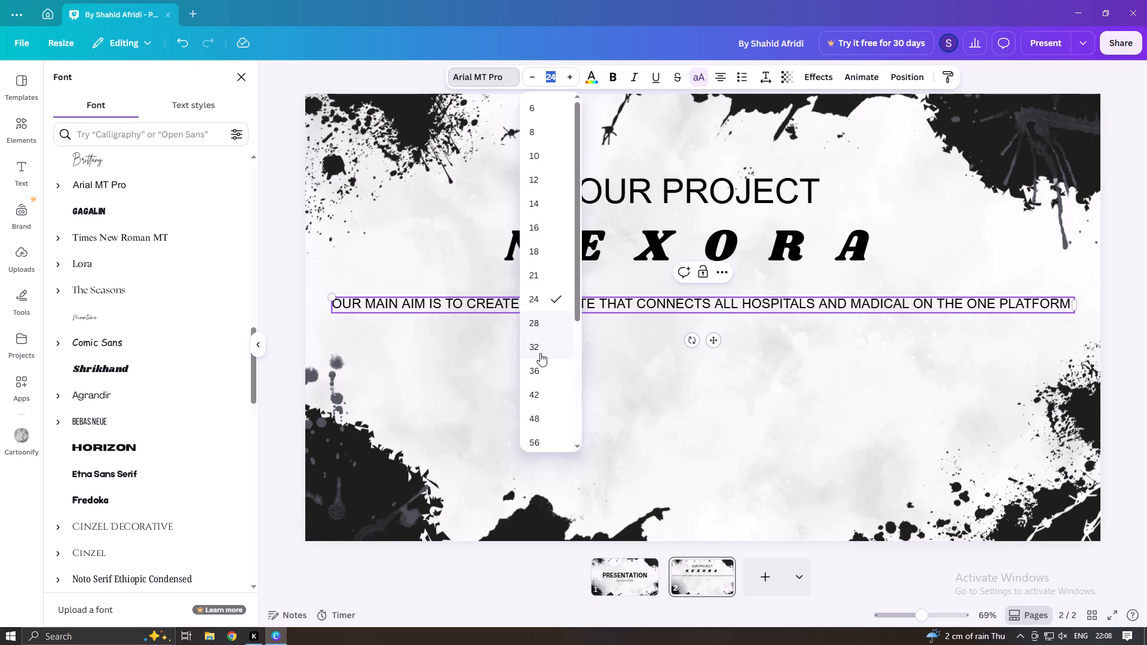
pyautogui.click(542, 363)
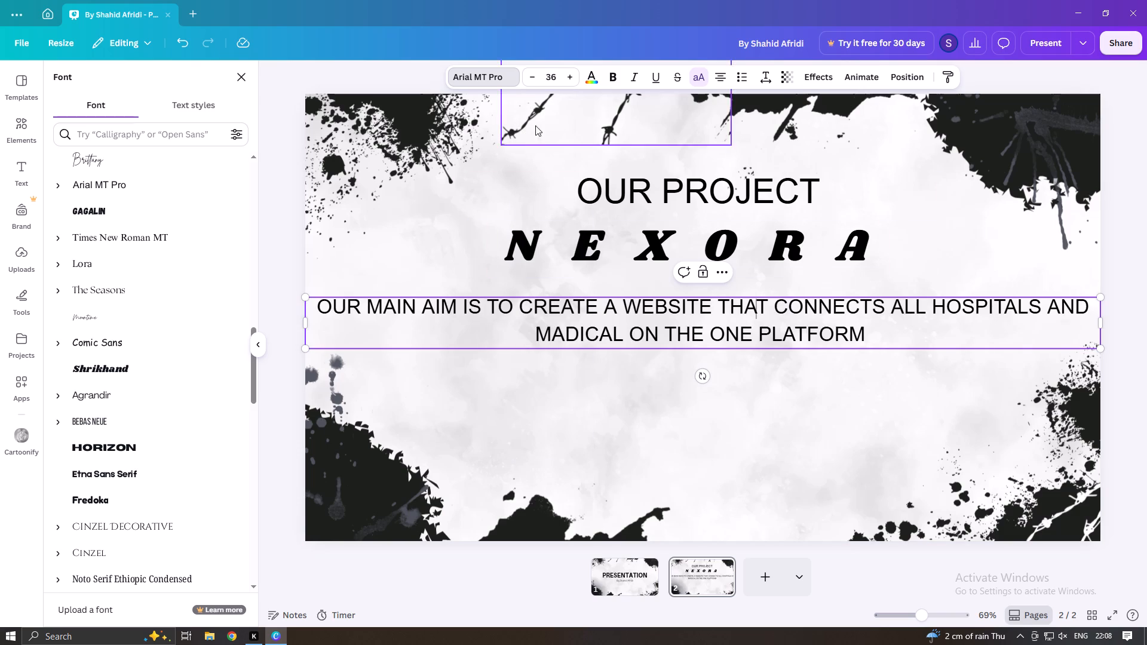
pyautogui.click(554, 75)
pyautogui.click(537, 342)
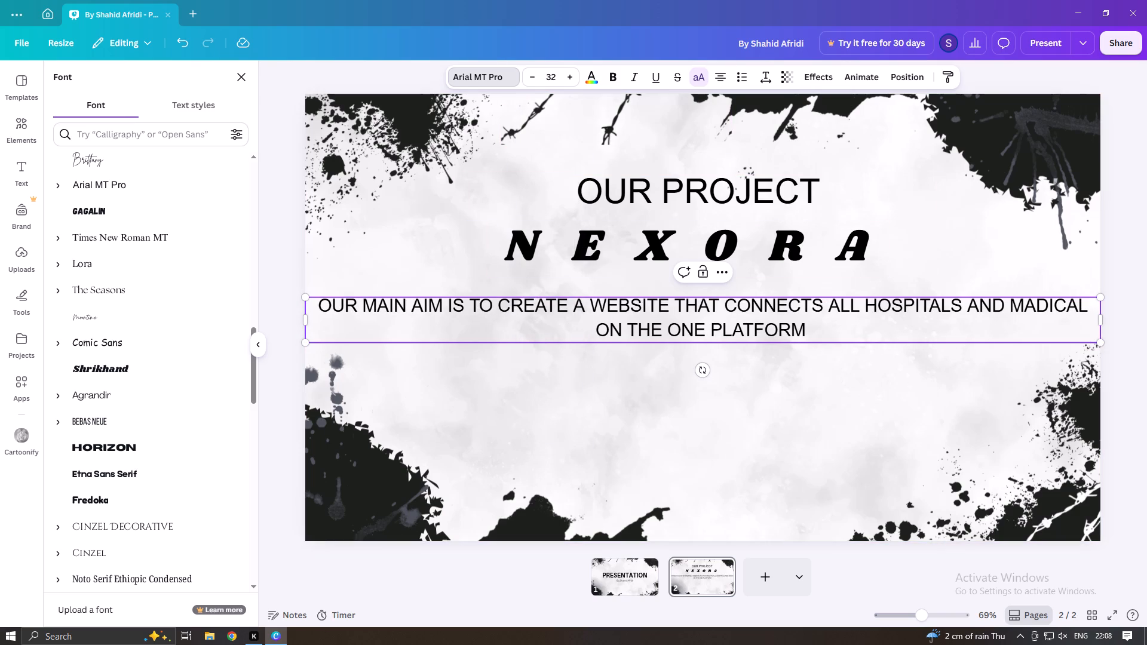
# Narrow the paragraph's text box from its right edge so the first line ends at "CONNECTS ALL".
pyautogui.click(1100, 319)
pyautogui.moveTo(1101, 320); pyautogui.dragTo(1044, 325)
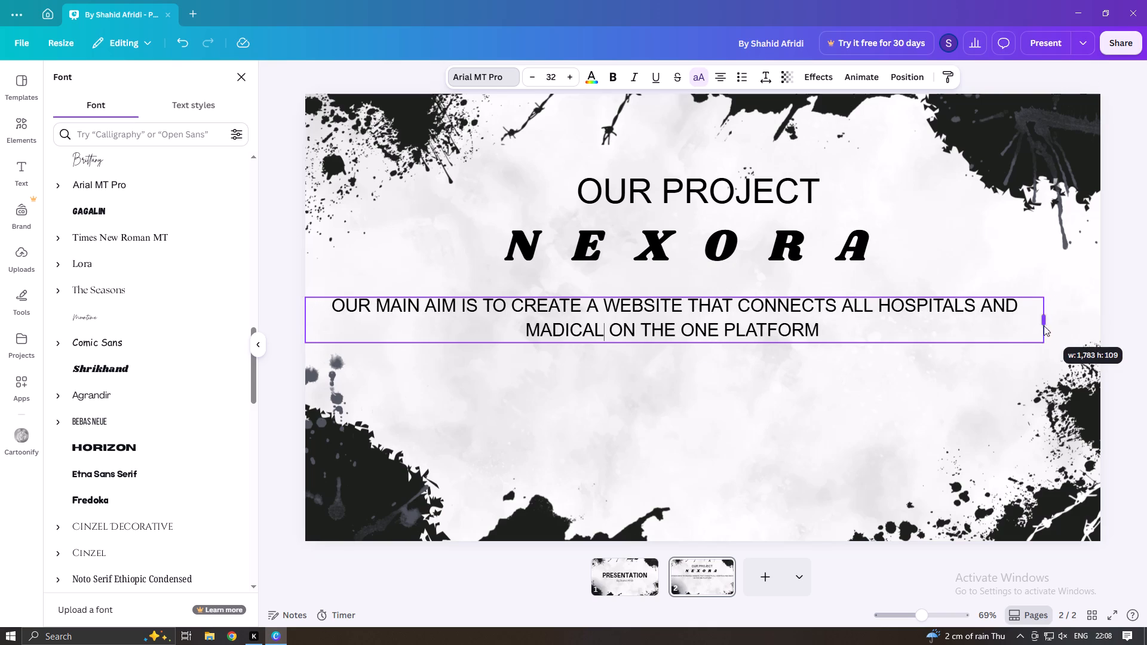
pyautogui.moveTo(1044, 325); pyautogui.dragTo(892, 317)
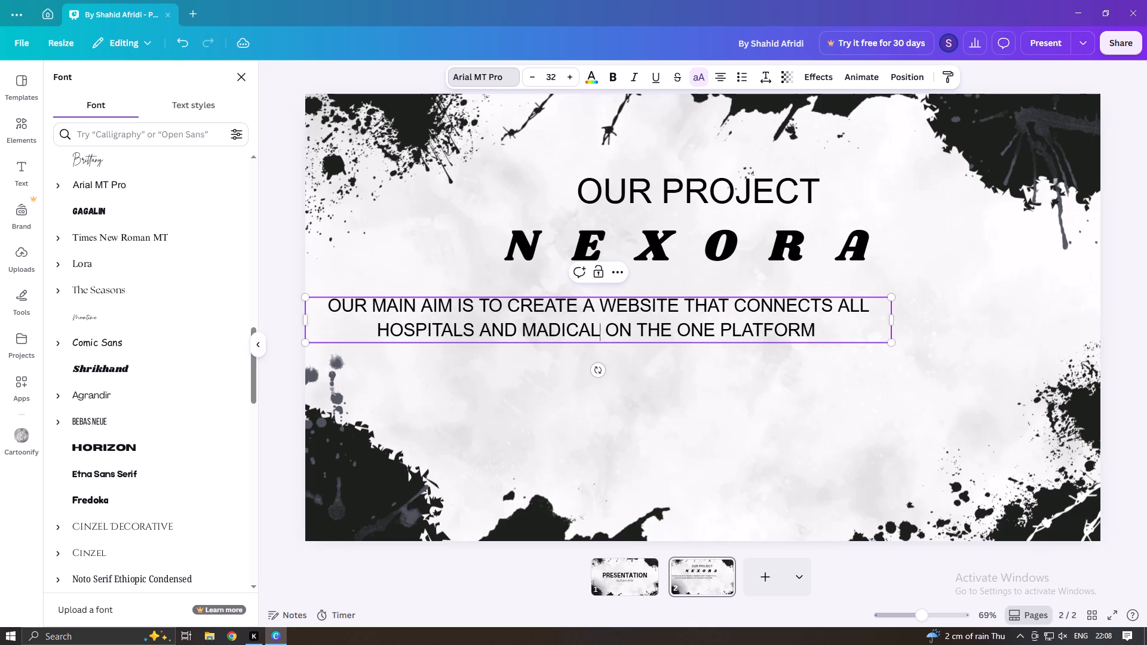
# Move the project-aim paragraph so it sits centred beneath the NEXORA title.
pyautogui.moveTo(646, 312); pyautogui.dragTo(706, 312)
pyautogui.click(698, 394)
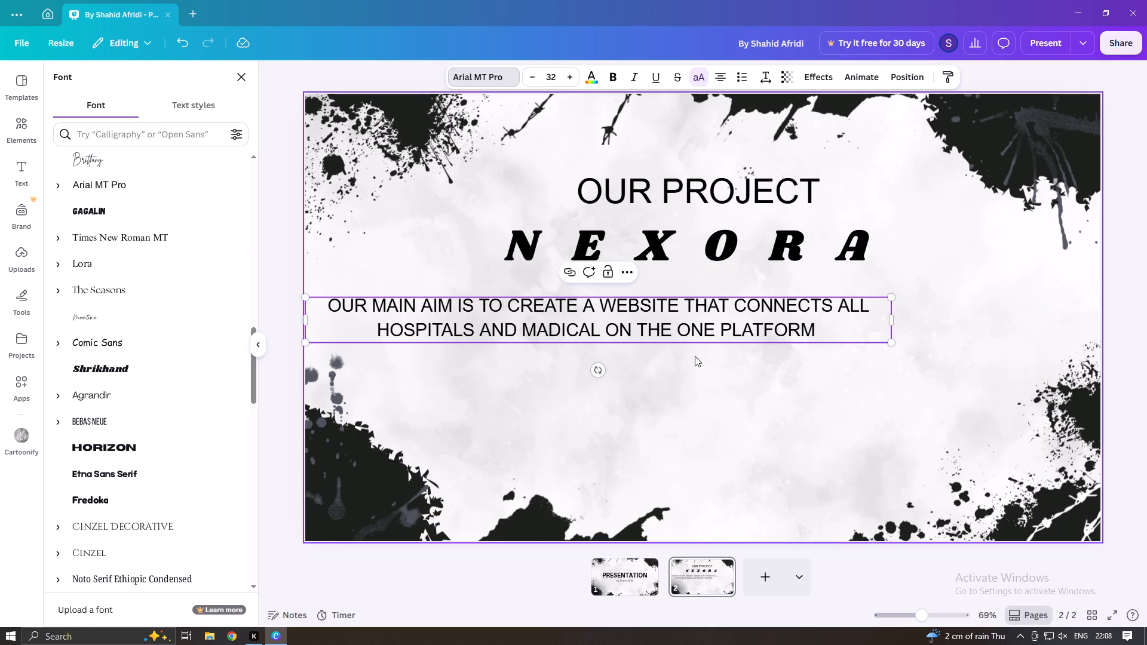
pyautogui.click(698, 327)
pyautogui.moveTo(698, 327); pyautogui.dragTo(707, 327)
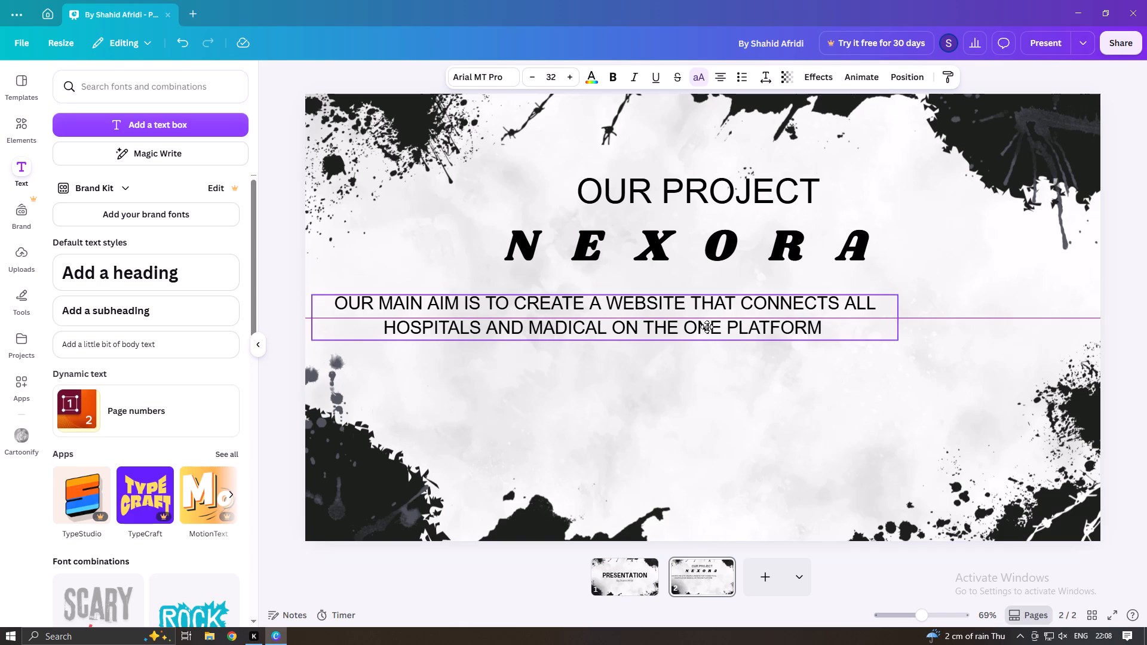
pyautogui.moveTo(707, 327); pyautogui.dragTo(772, 328)
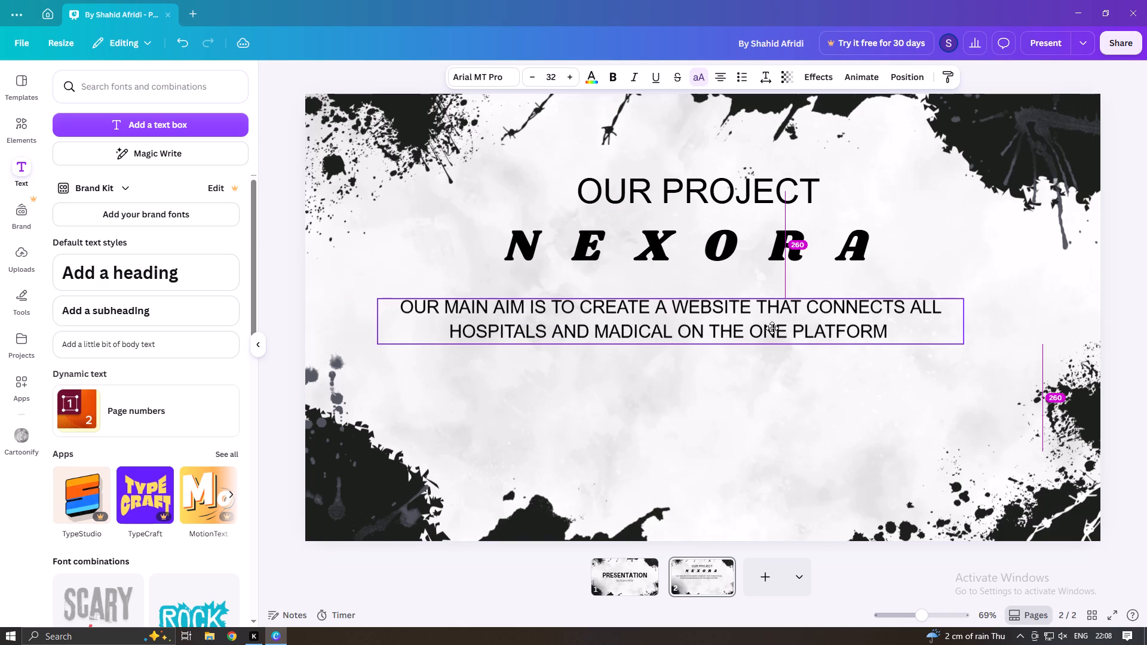
pyautogui.moveTo(772, 328); pyautogui.dragTo(787, 328)
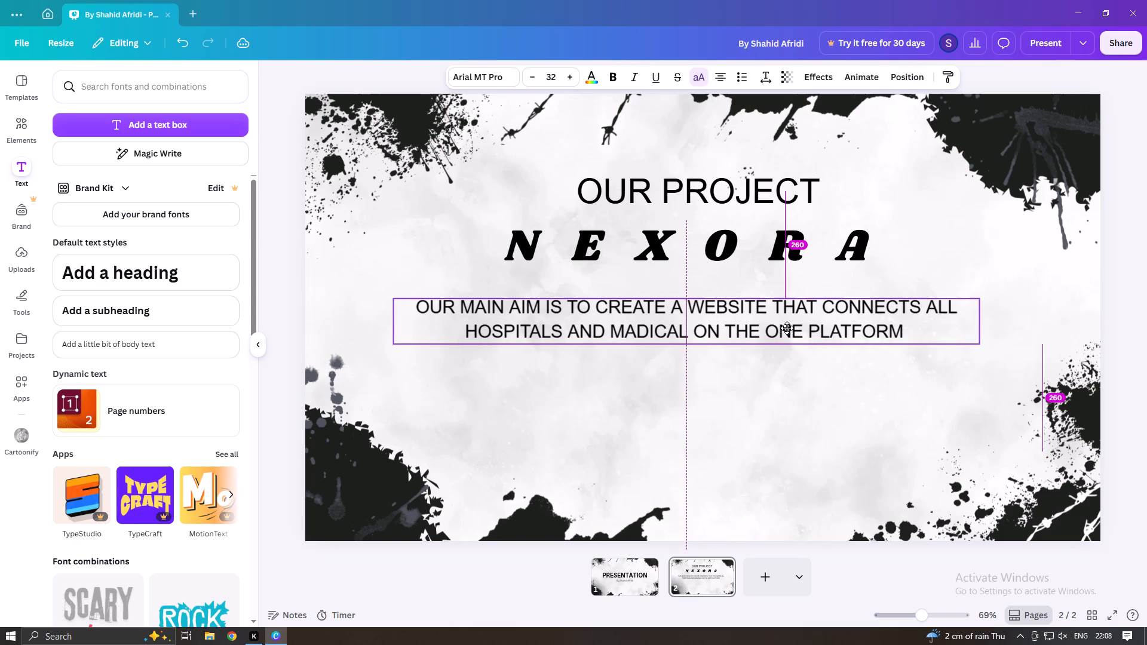
pyautogui.moveTo(787, 328); pyautogui.dragTo(787, 328)
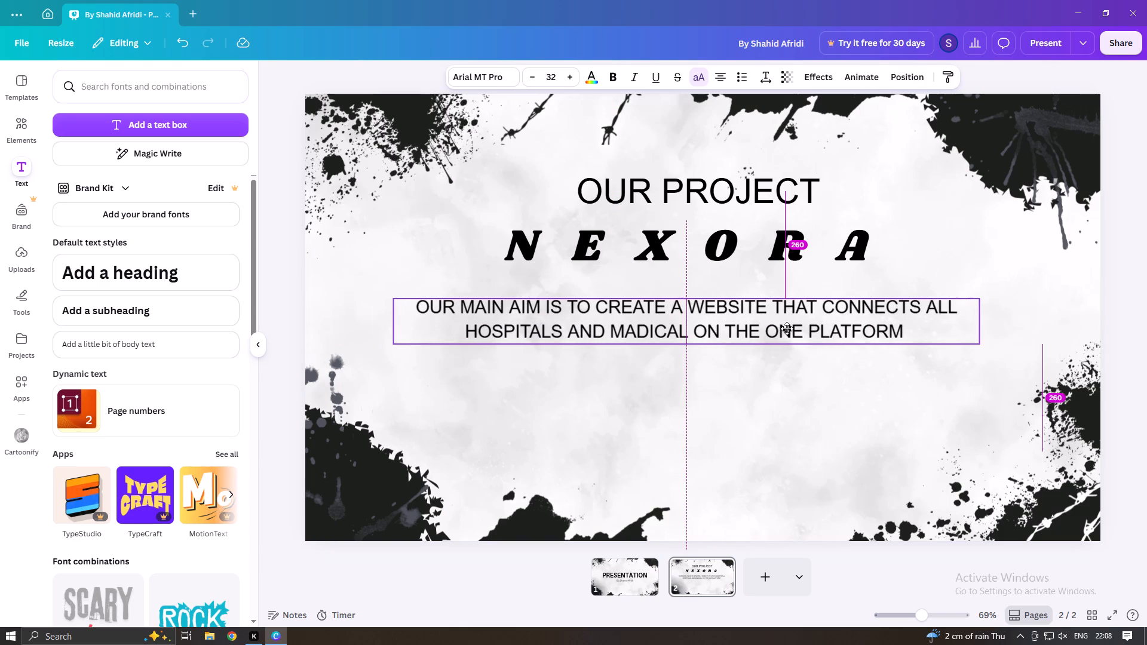
pyautogui.moveTo(787, 328); pyautogui.dragTo(784, 328)
pyautogui.click(788, 388)
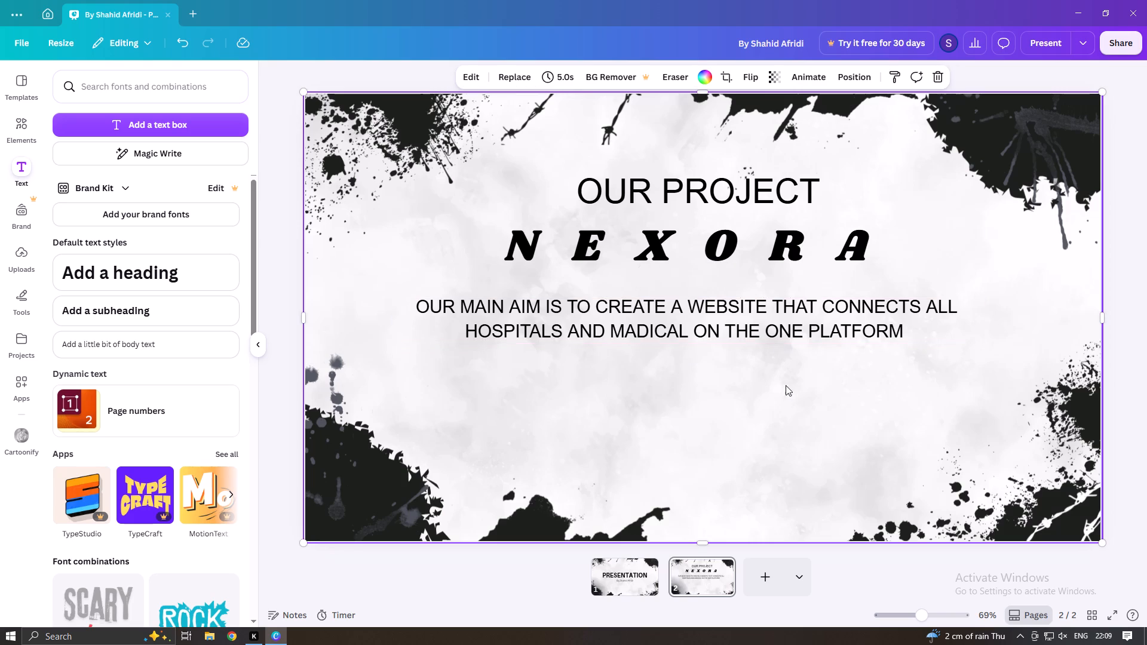
# Replace the trailing space after "PLATFORM" with a period and add a new line below it.
pyautogui.click(911, 330)
pyautogui.click(911, 330)
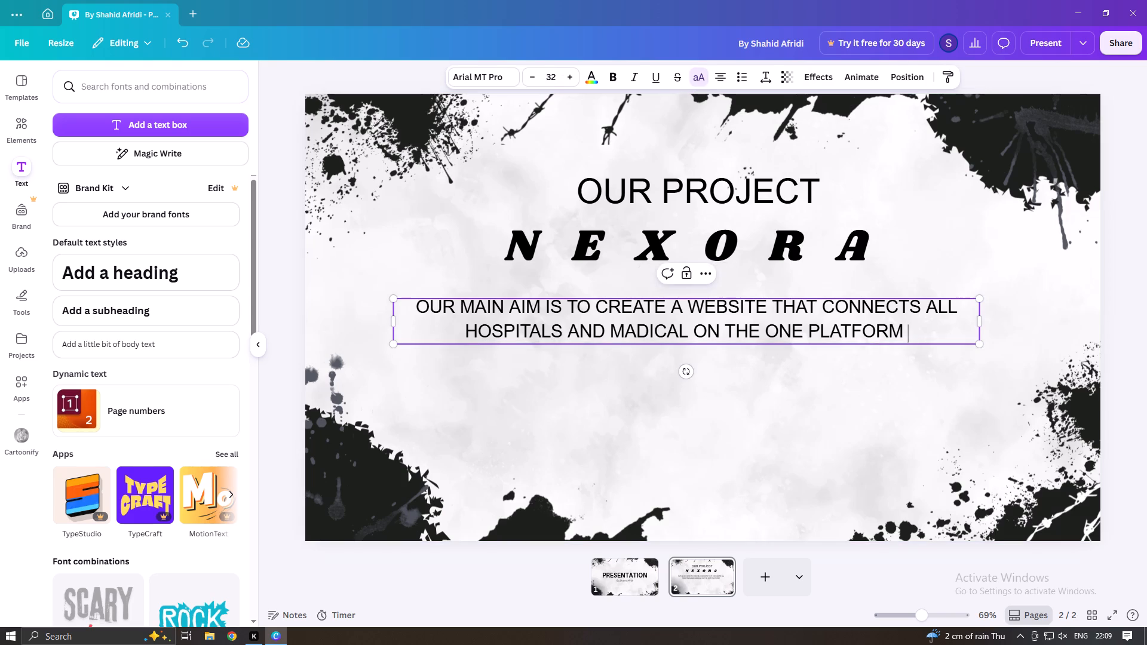
pyautogui.press('BackSpace')
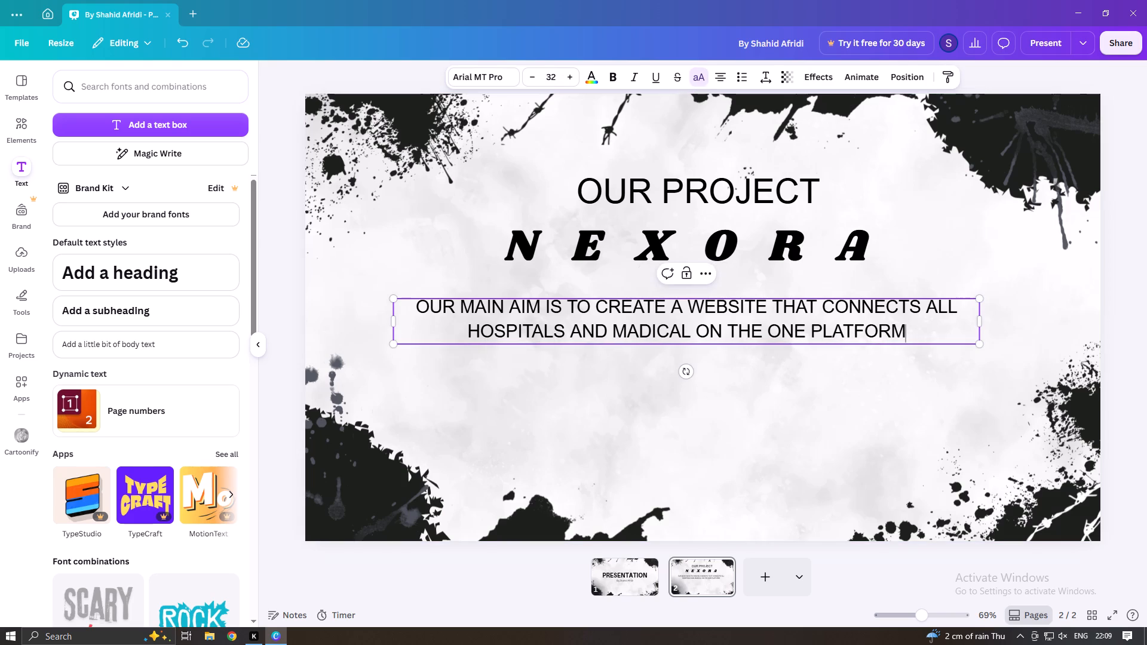
pyautogui.press('.')
pyautogui.press('Return')
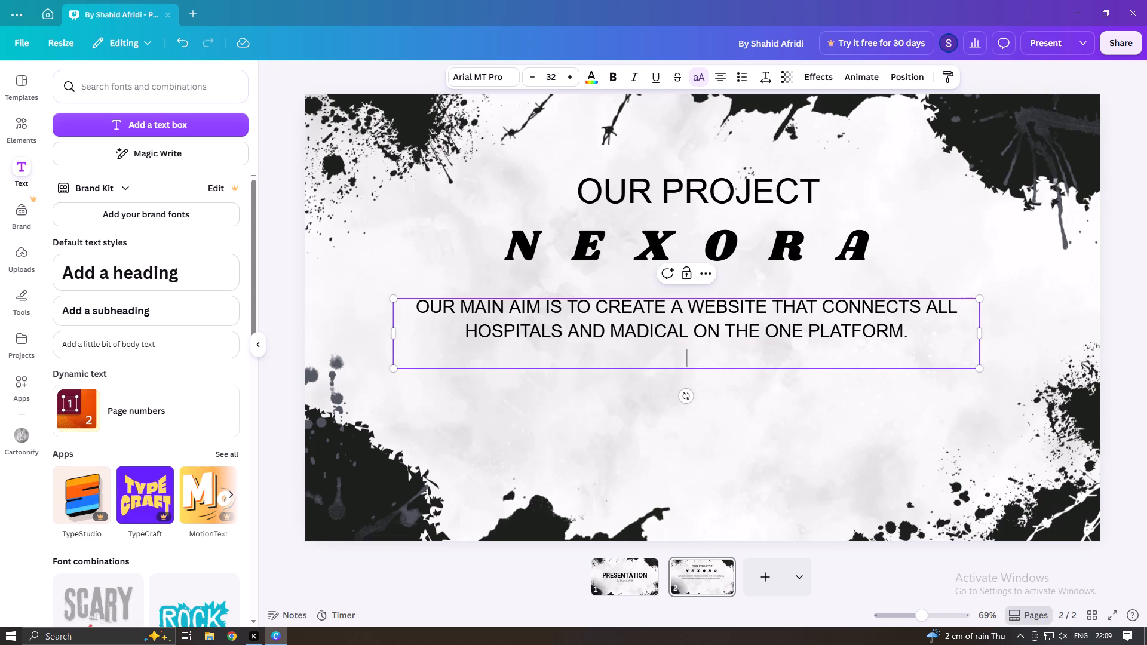
# Correct the spelling of "MADICAL" to "MEDICAL" in the project-aim paragraph.
pyautogui.click(636, 322)
pyautogui.press('BackSpace')
pyautogui.press('e')
# Delete the word "THE" before "ONE PLATFORM" in the project-aim paragraph.
pyautogui.click(762, 331)
pyautogui.press('BackSpace')
pyautogui.press('BackSpace')
pyautogui.press('BackSpace')
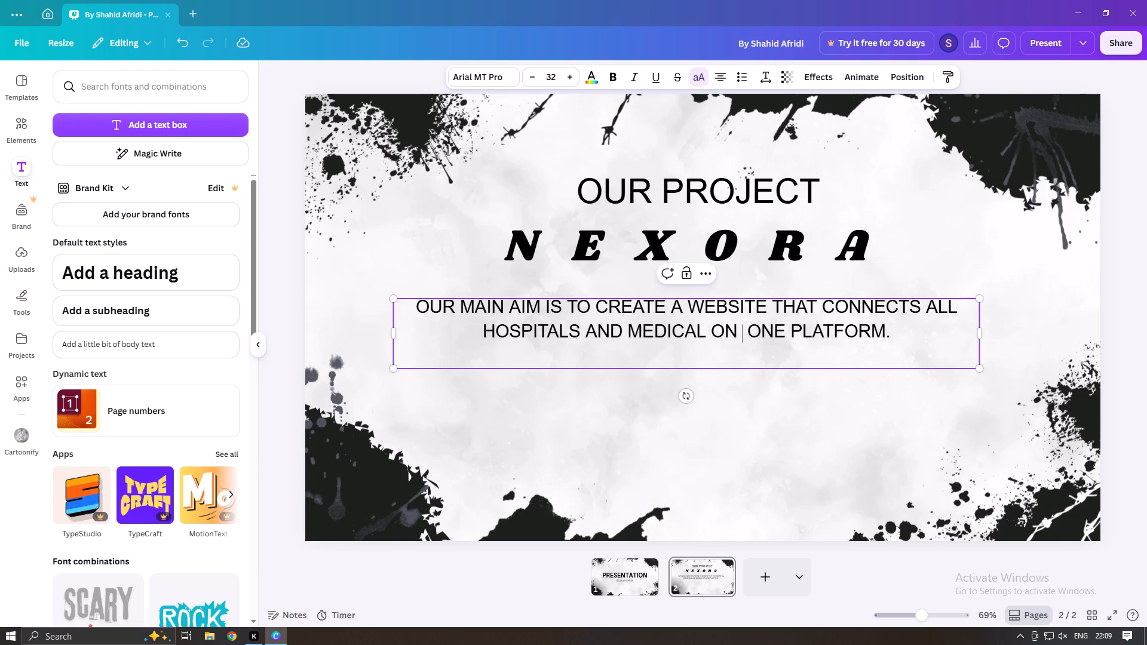
pyautogui.press('BackSpace')
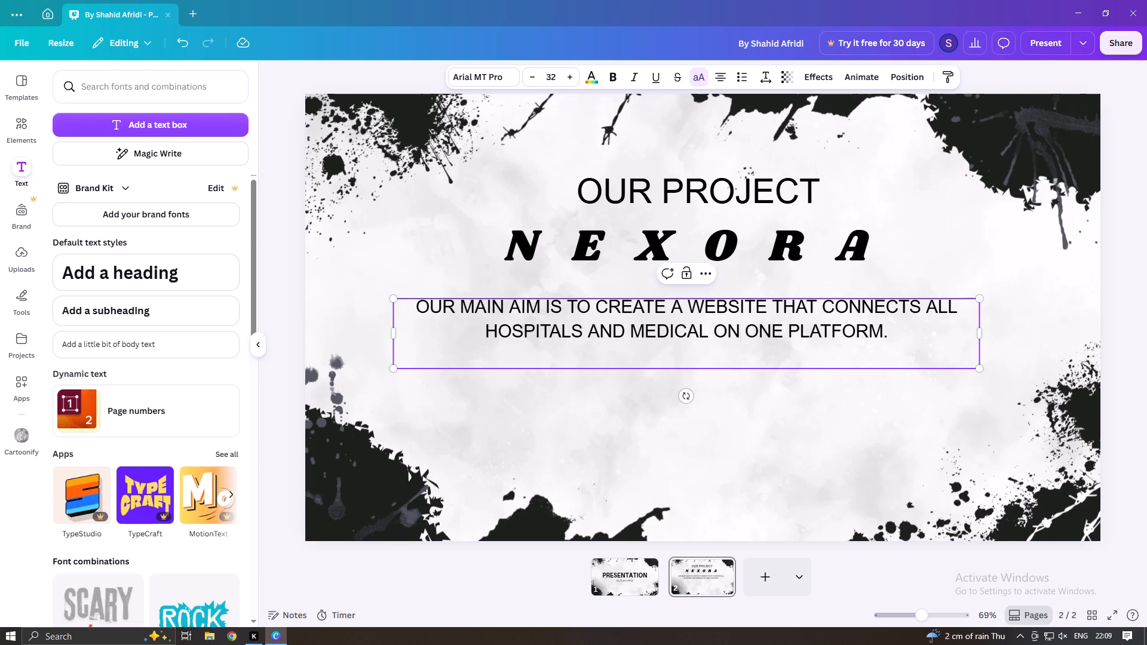
# Replace the period after "PLATFORM" with "which is nexora".
pyautogui.click(902, 333)
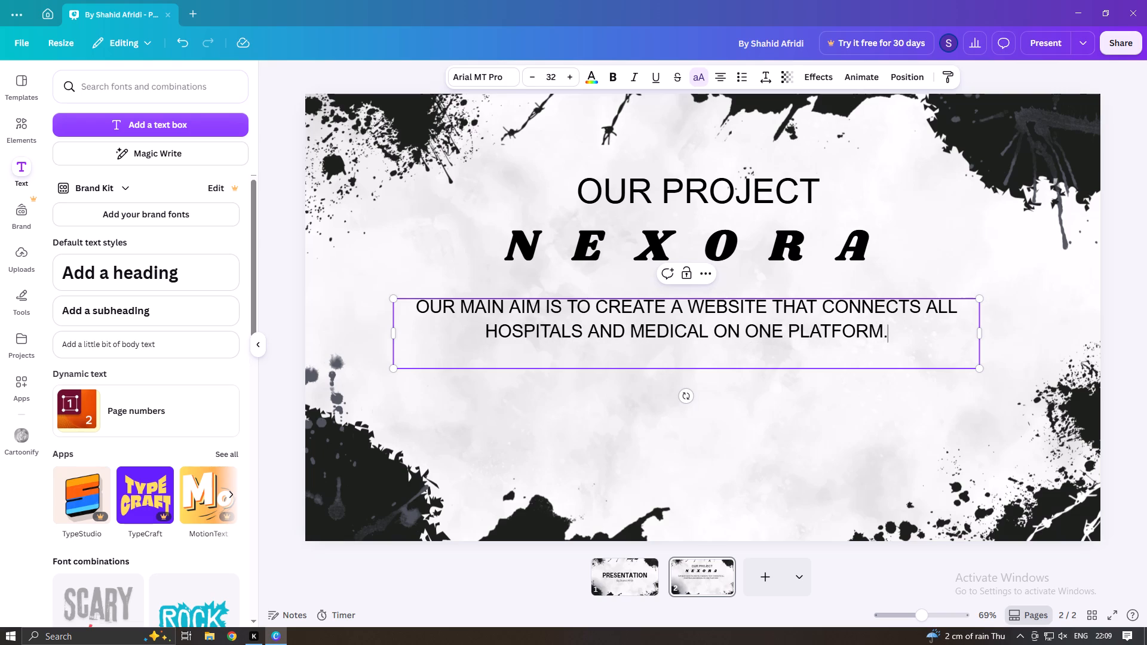
pyautogui.click(897, 348)
pyautogui.click(895, 334)
pyautogui.press('BackSpace')
pyautogui.press('space')
pyautogui.press('space')
pyautogui.press('BackSpace')
pyautogui.write('which is')
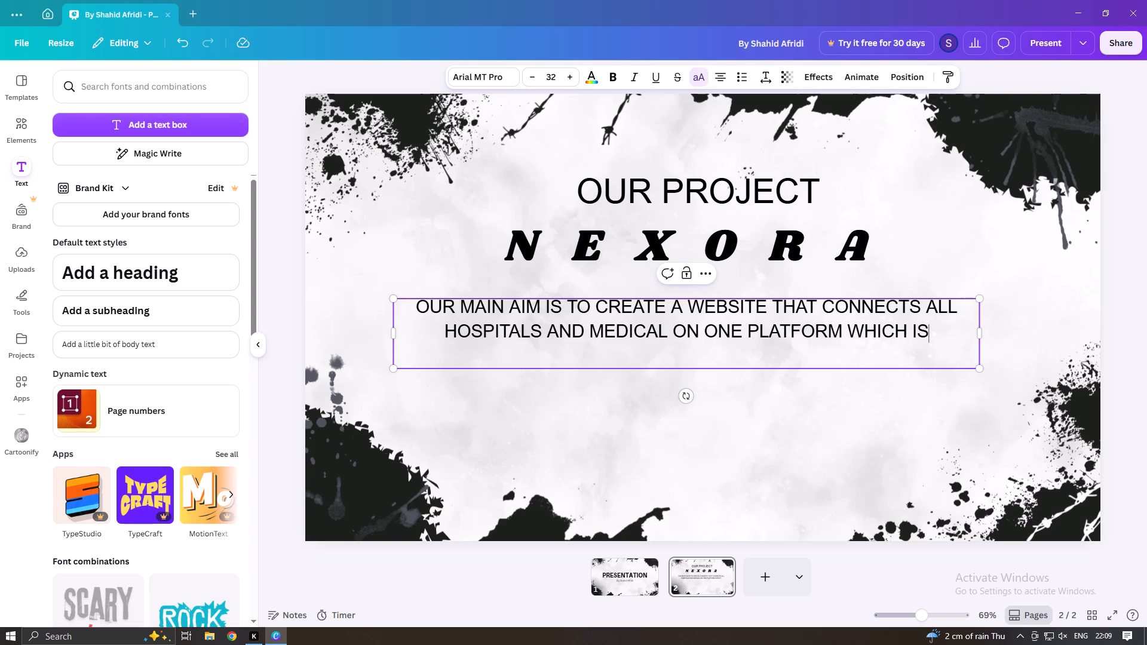
pyautogui.press('space')
pyautogui.write('nex')
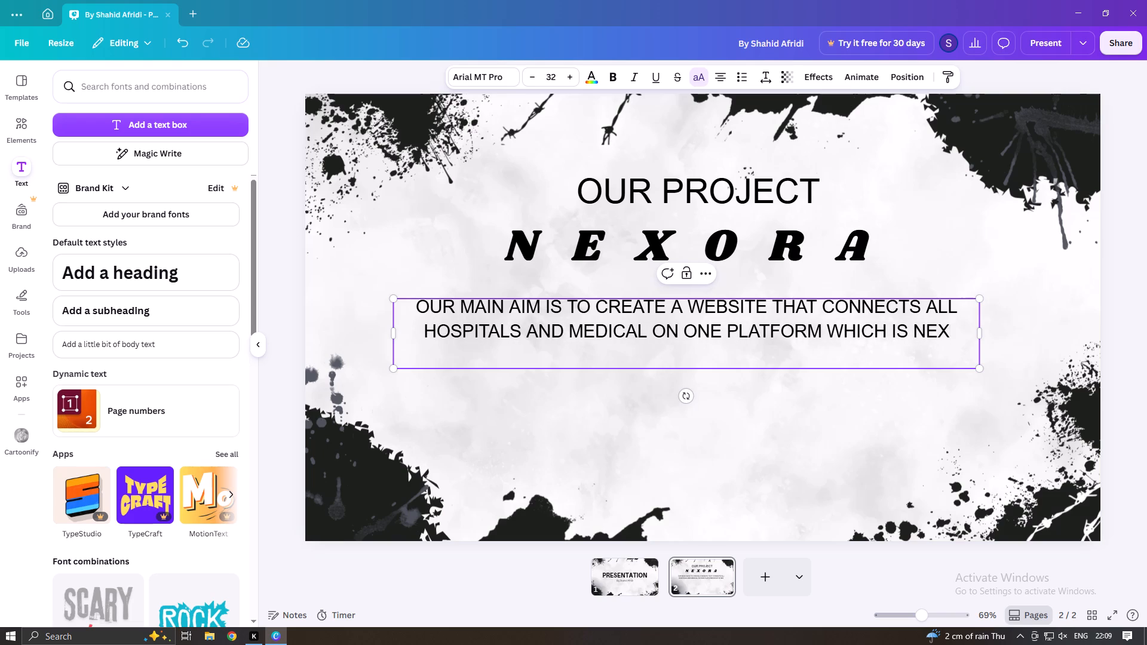
pyautogui.write('ors')
pyautogui.press('space')
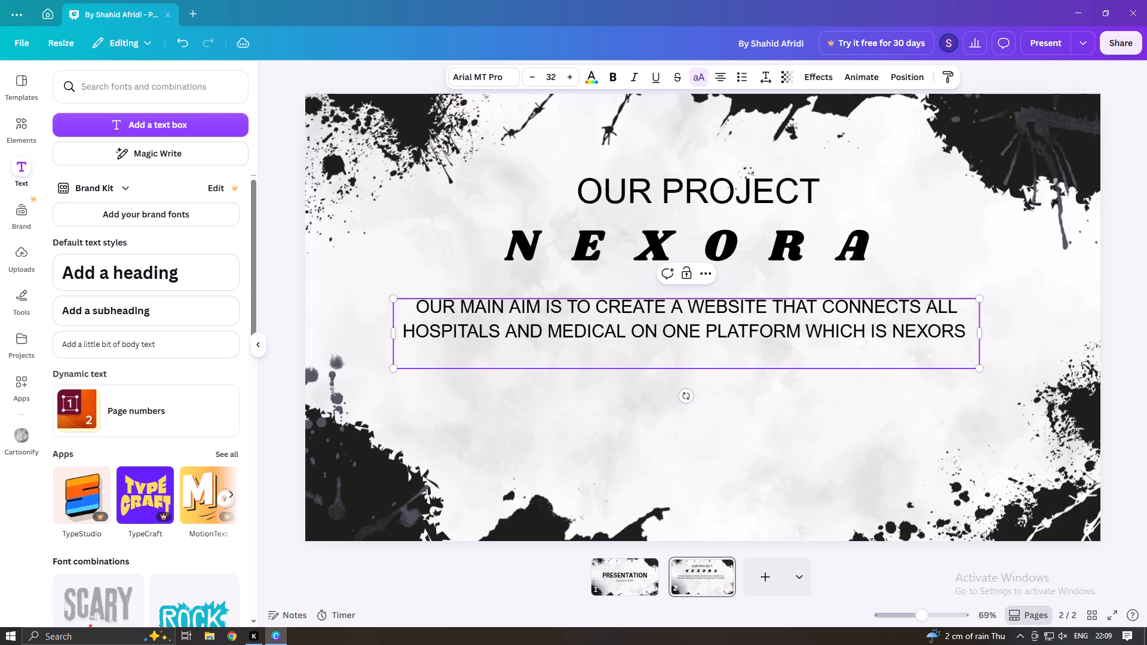
pyautogui.press('BackSpace')
pyautogui.press('BackSpace')
pyautogui.write('a')
pyautogui.press('space')
# Replace the word "WEBSITE" with "app" in the paragraph's first line.
pyautogui.click(771, 308)
pyautogui.press('BackSpace')
pyautogui.press('BackSpace')
pyautogui.press('BackSpace')
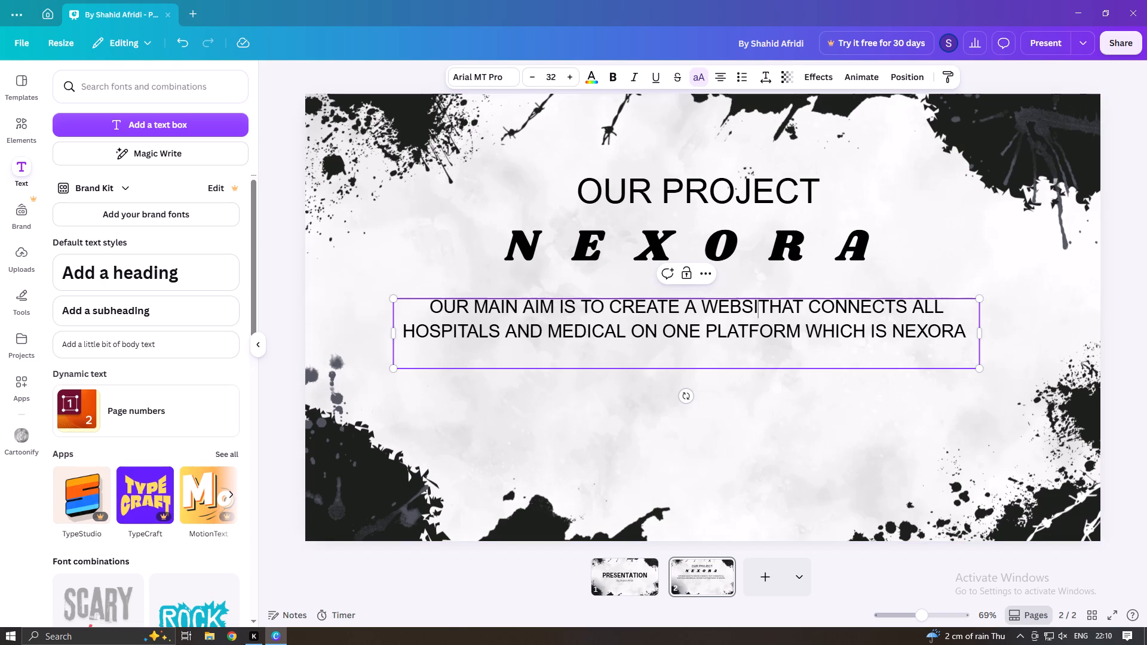
pyautogui.press('BackSpace')
pyautogui.press('BackSpace')
pyautogui.press('BackSpace')
pyautogui.press('BackSpace')
pyautogui.press('BackSpace')
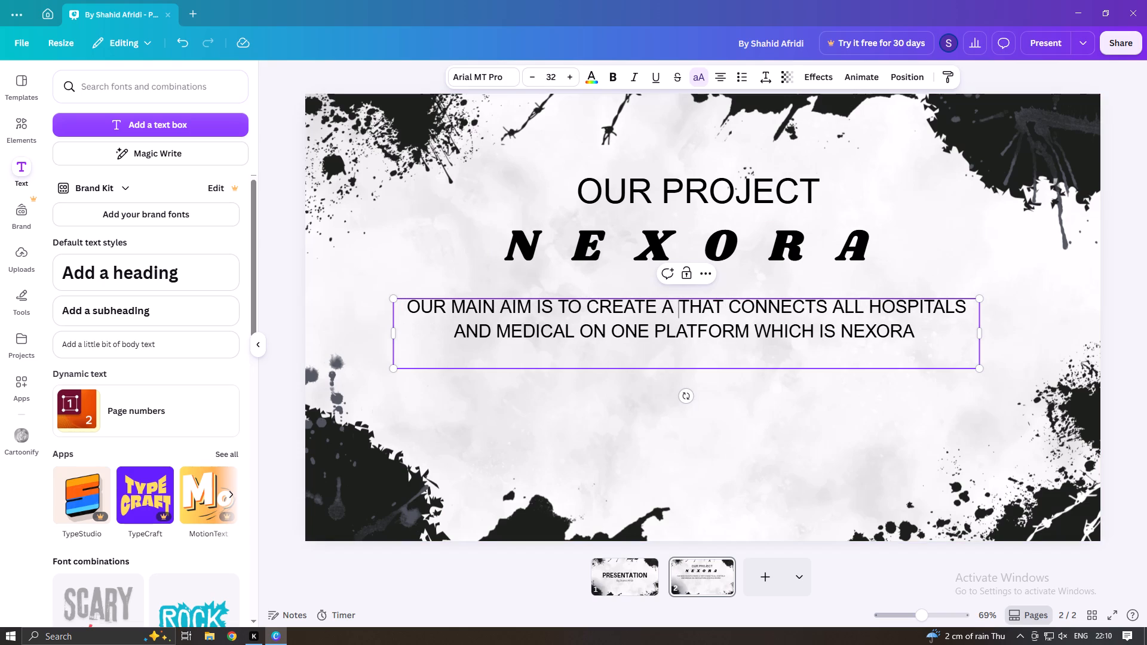
pyautogui.write('app')
pyautogui.press('space')
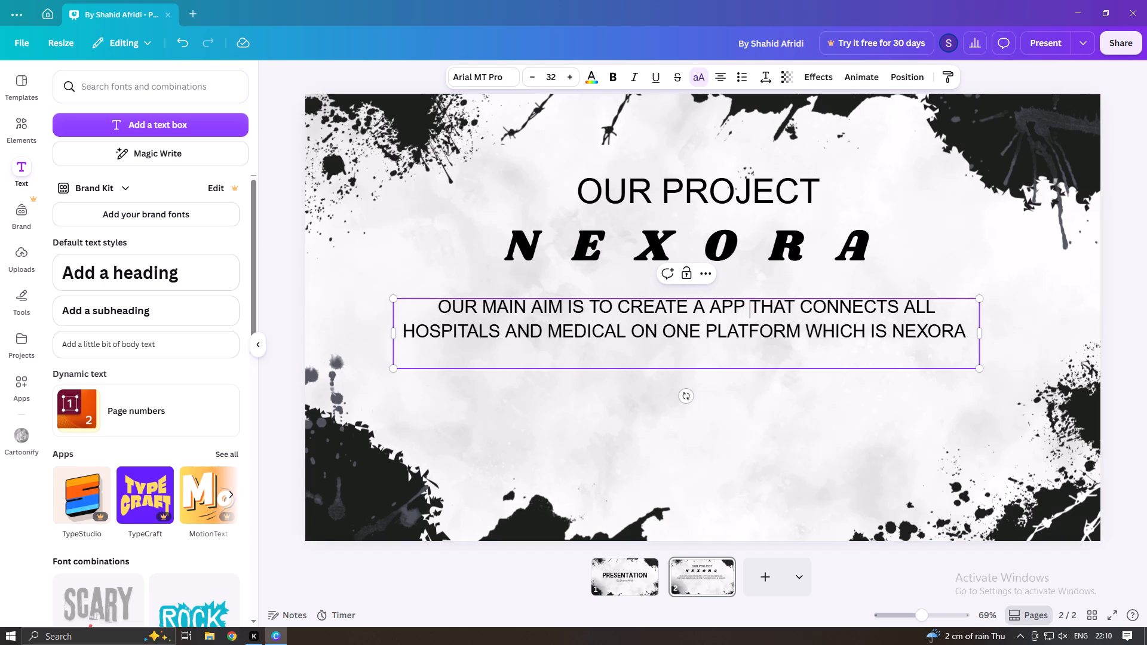
# Add a comma after "NEXORA" at the end of the project-aim paragraph and start a new line.
pyautogui.click(967, 333)
pyautogui.press('space')
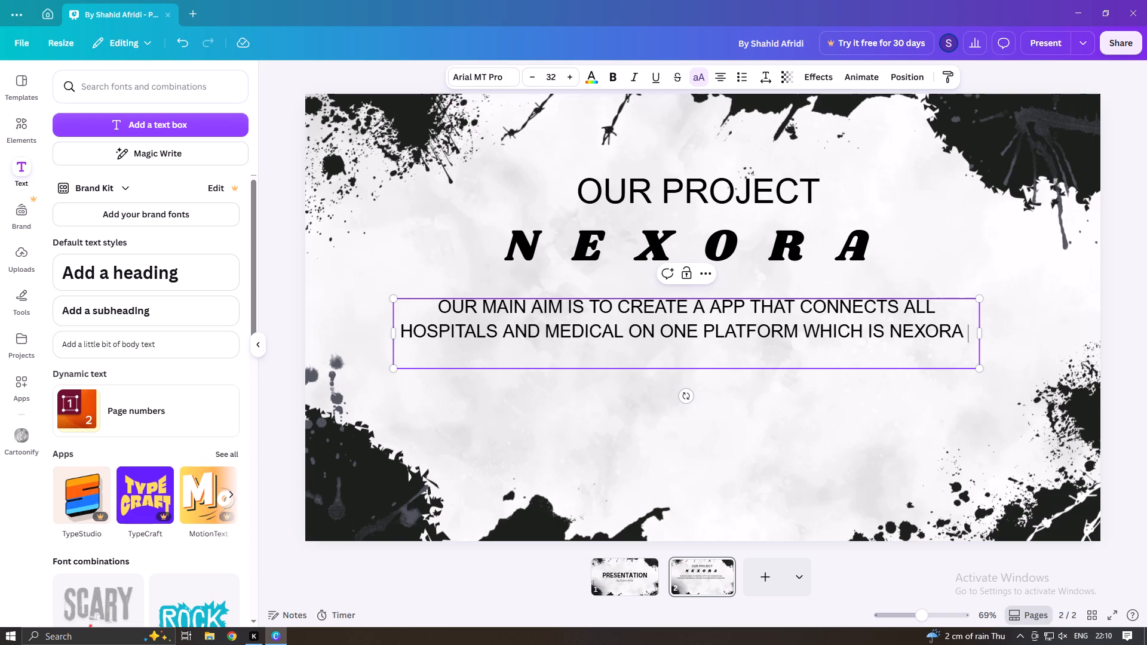
pyautogui.press('BackSpace')
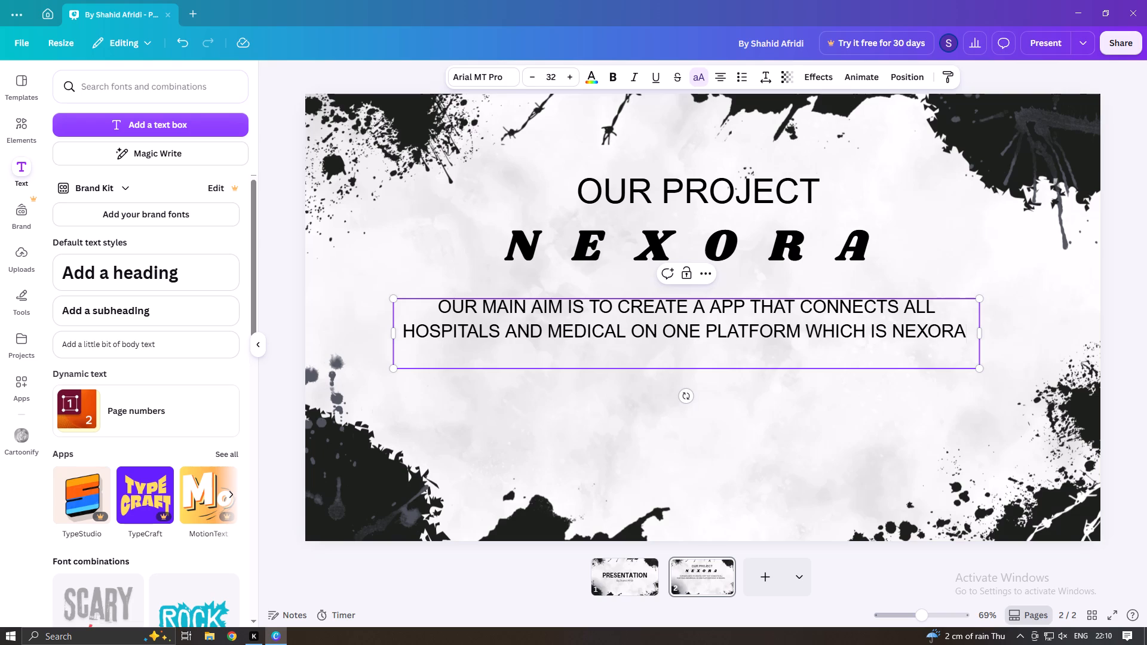
pyautogui.press(',')
pyautogui.press('Return')
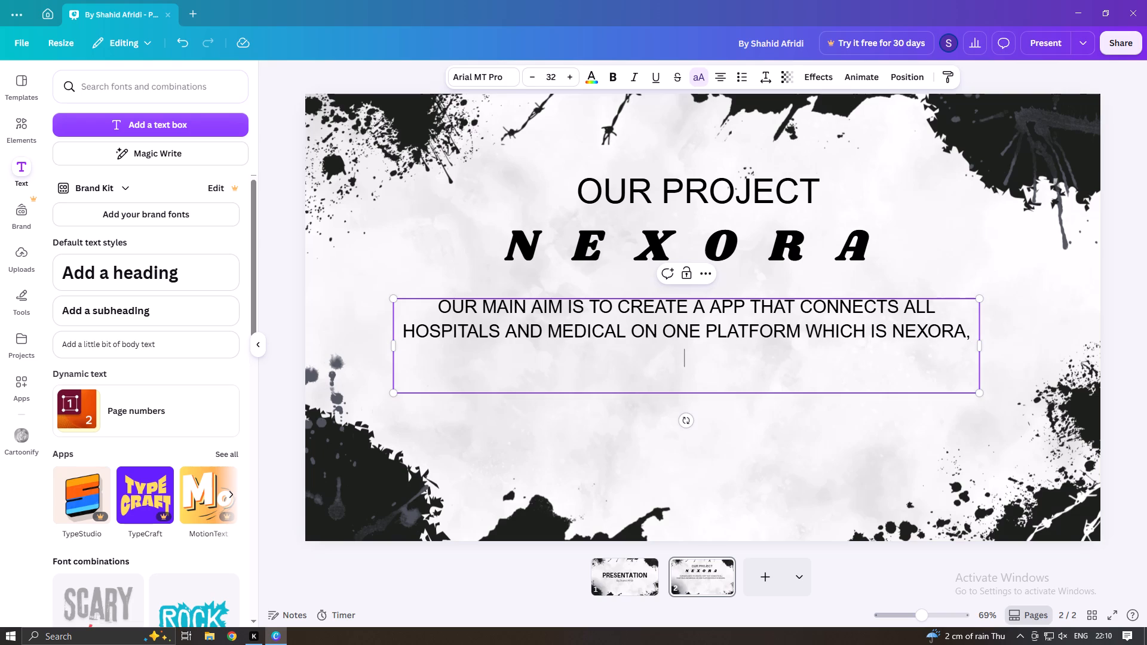
# Write "a app that connets" on the new line of the project-aim paragraph.
pyautogui.write('a')
pyautogui.press('space')
pyautogui.write('app that')
pyautogui.press('space')
pyautogui.write('conne')
pyautogui.write('ts')
pyautogui.press('space')
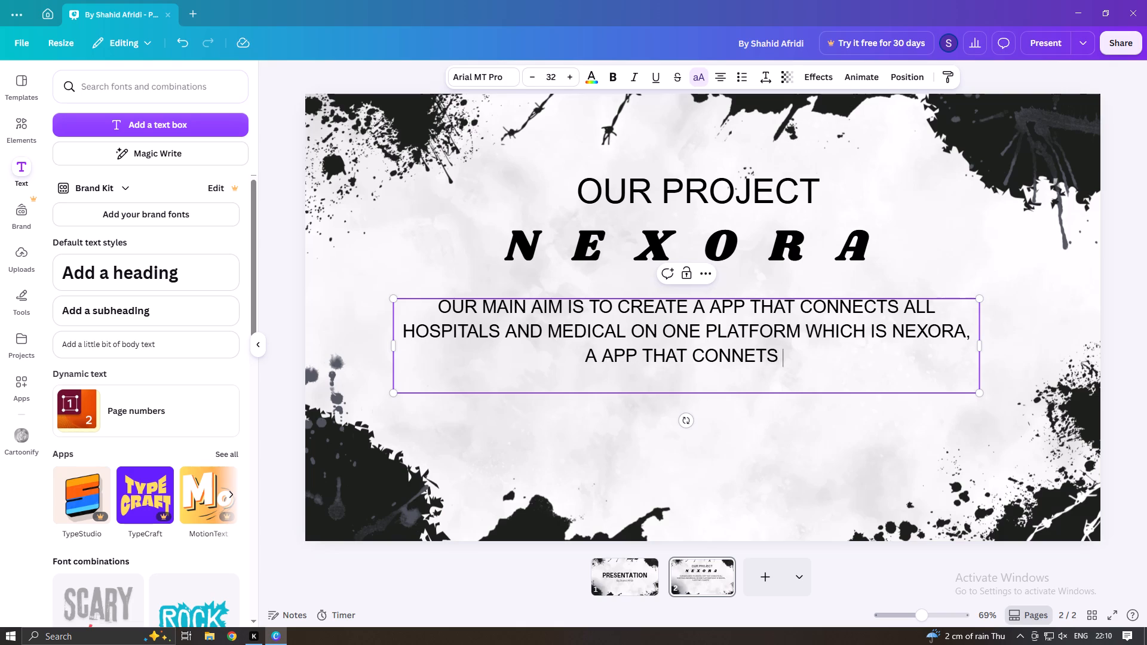
# Continue the new line with "several hospitals and medicals".
pyautogui.write('several')
pyautogui.press('space')
pyautogui.write('hos')
pyautogui.write('pitals and th')
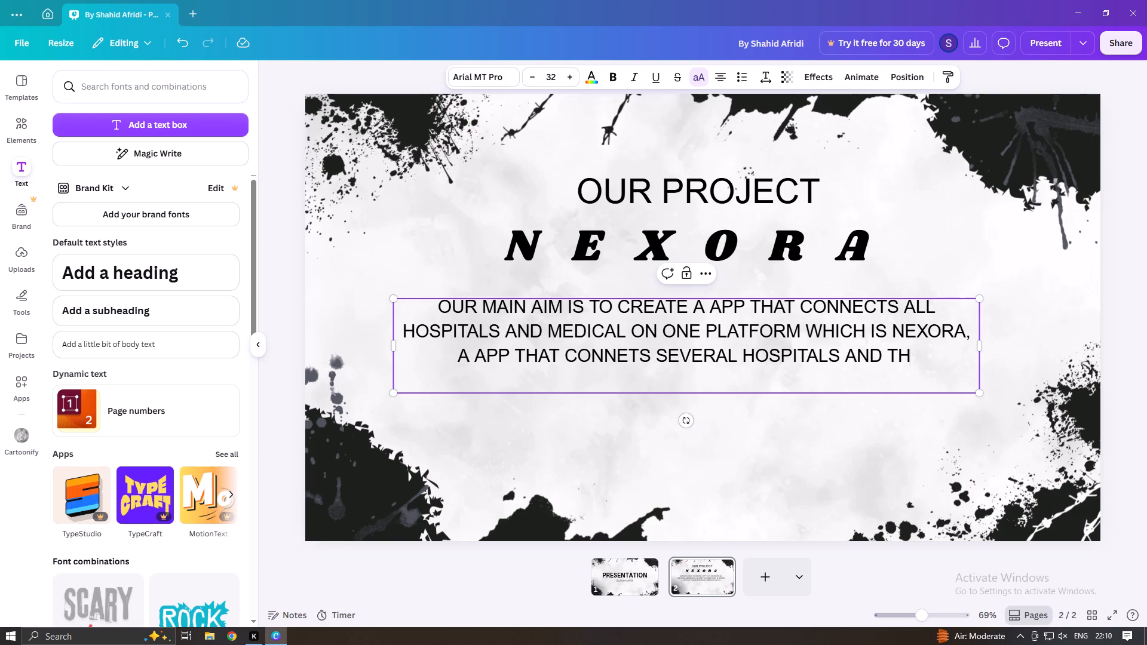
pyautogui.press('BackSpace')
pyautogui.press('BackSpace')
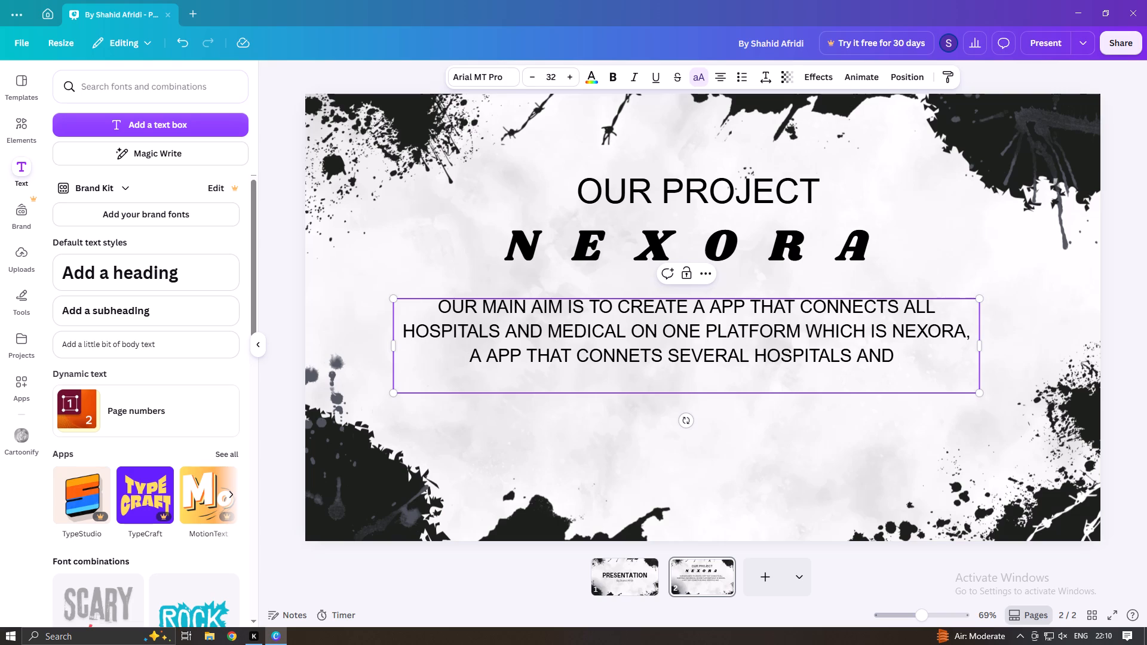
pyautogui.write('medicall')
pyautogui.press('BackSpace')
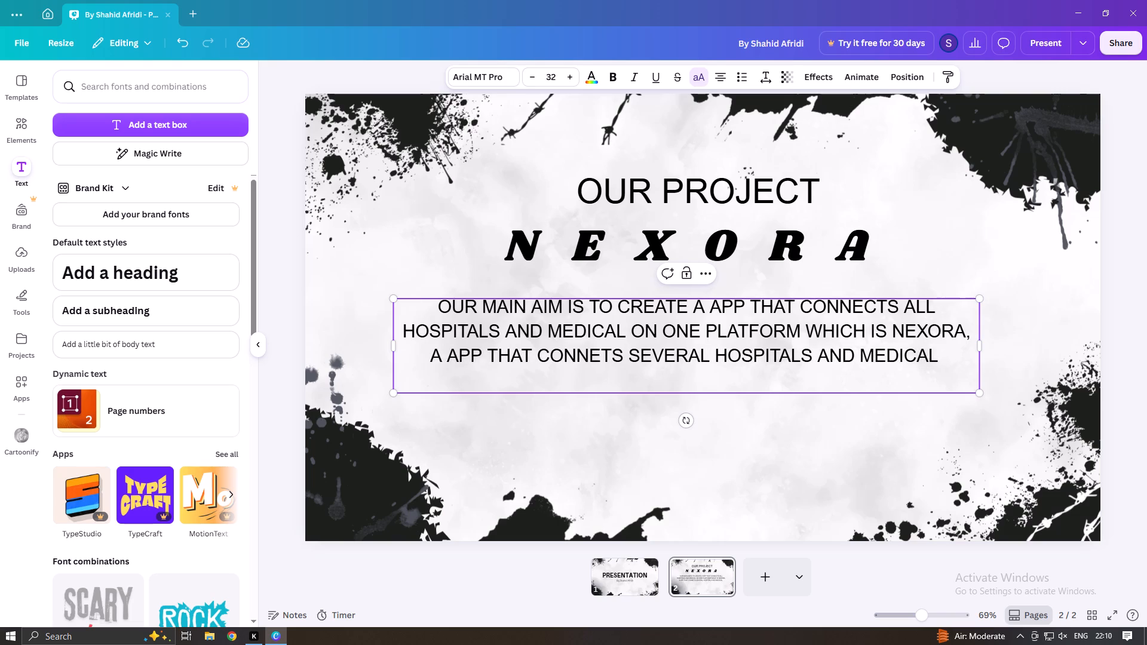
pyautogui.write('ls')
pyautogui.press('BackSpace')
pyautogui.press('BackSpace')
pyautogui.press('s')
pyautogui.press('space')
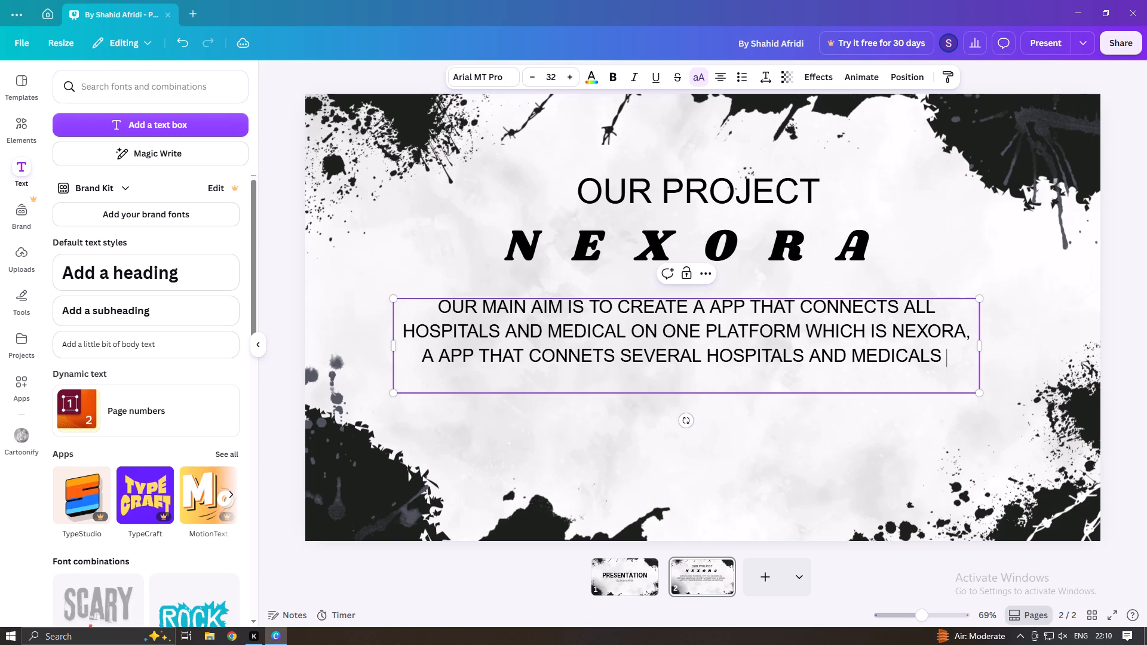
# Continue the project-aim sentence with "which collects data from the".
pyautogui.write('which')
pyautogui.press('space')
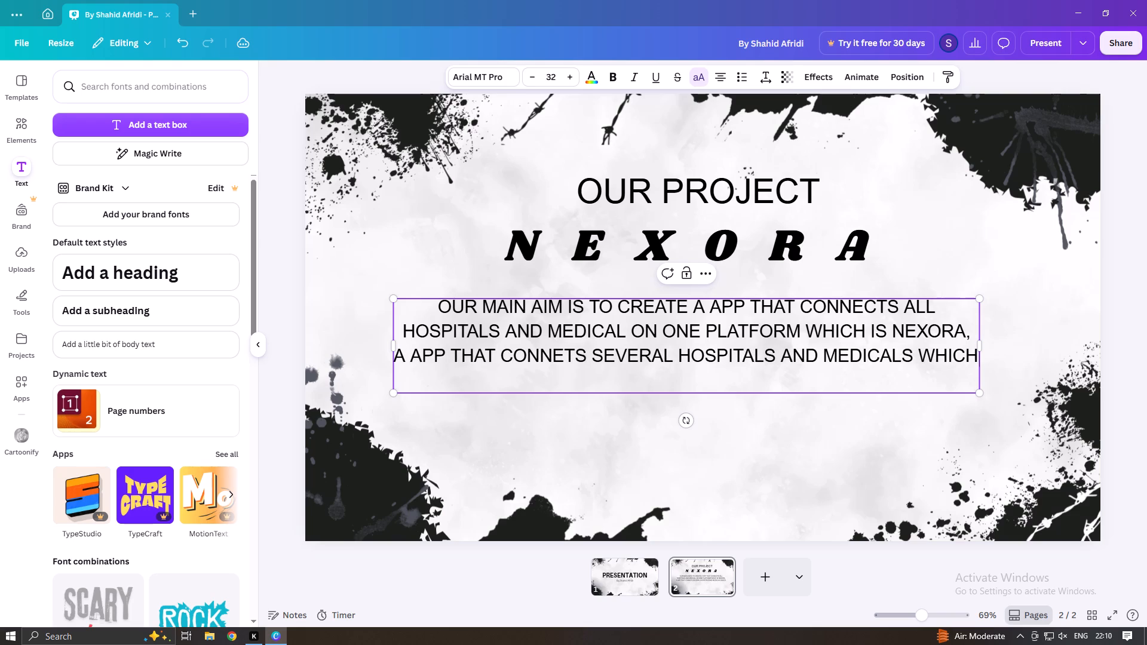
pyautogui.write('colles')
pyautogui.press('BackSpace')
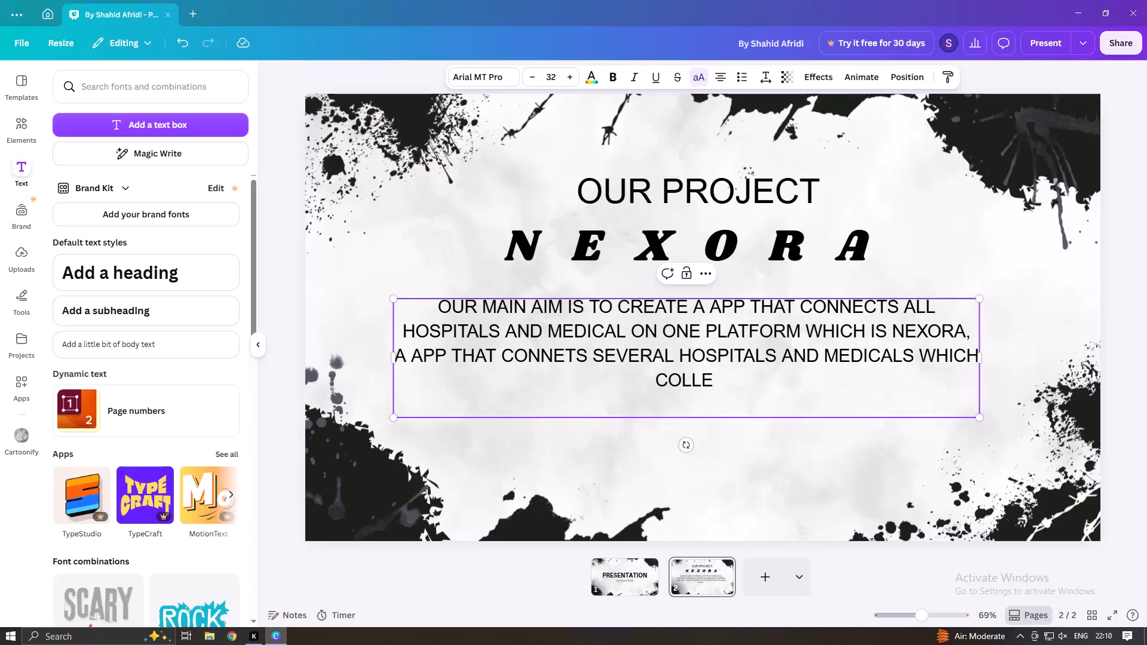
pyautogui.write('cts')
pyautogui.press('space')
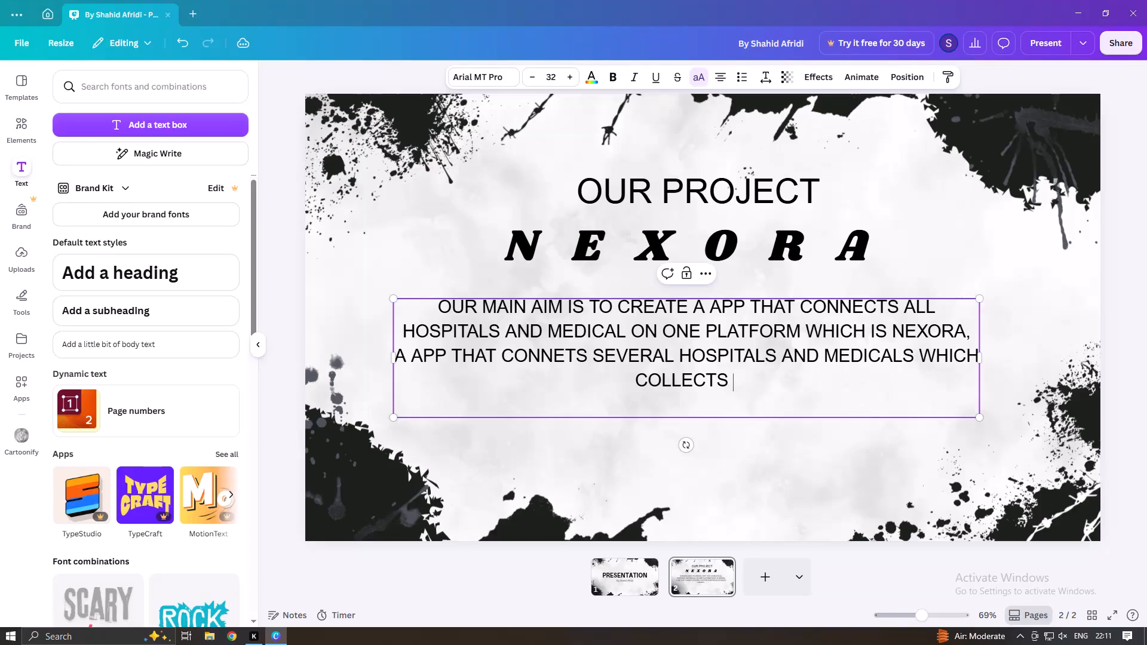
pyautogui.write('data')
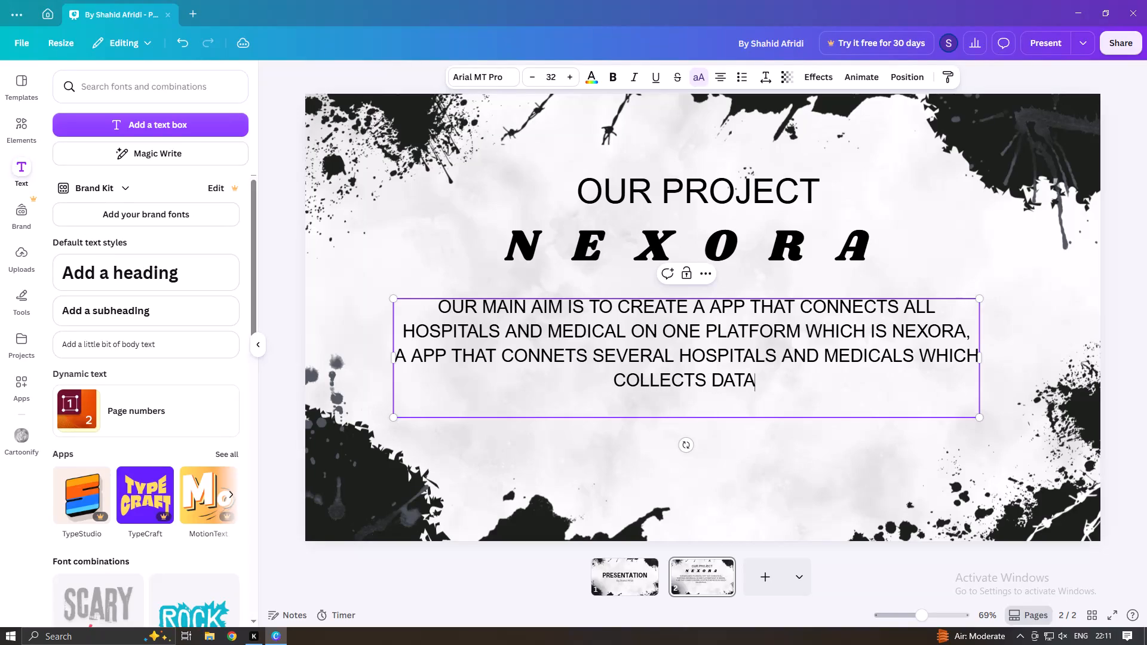
pyautogui.press('space')
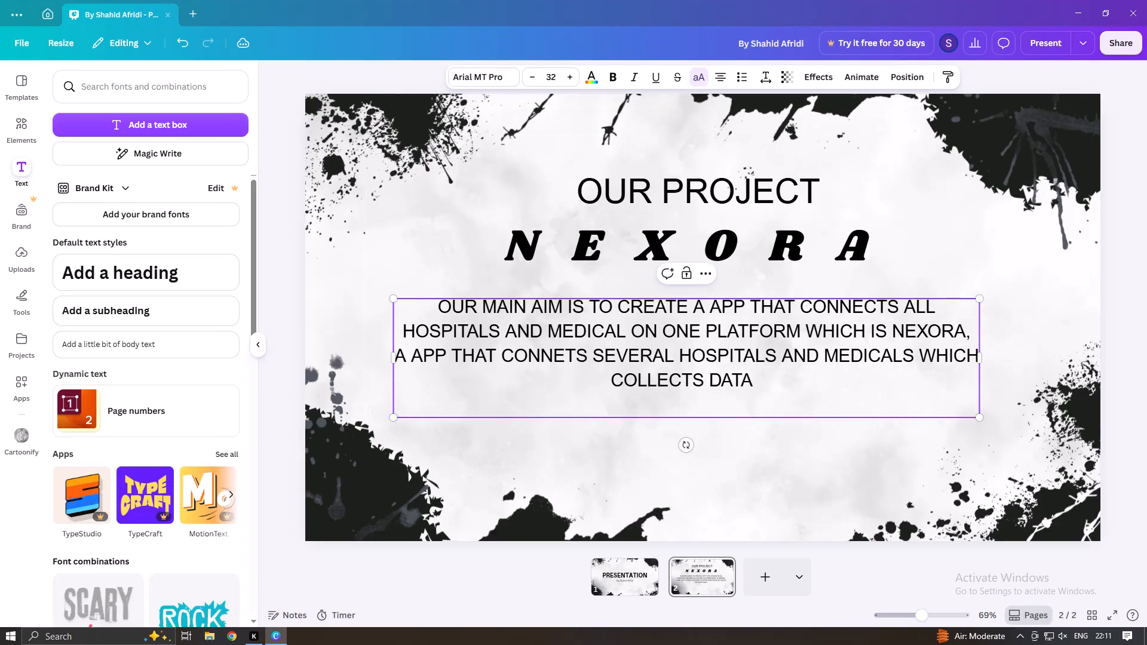
pyautogui.write('from the')
pyautogui.press('space')
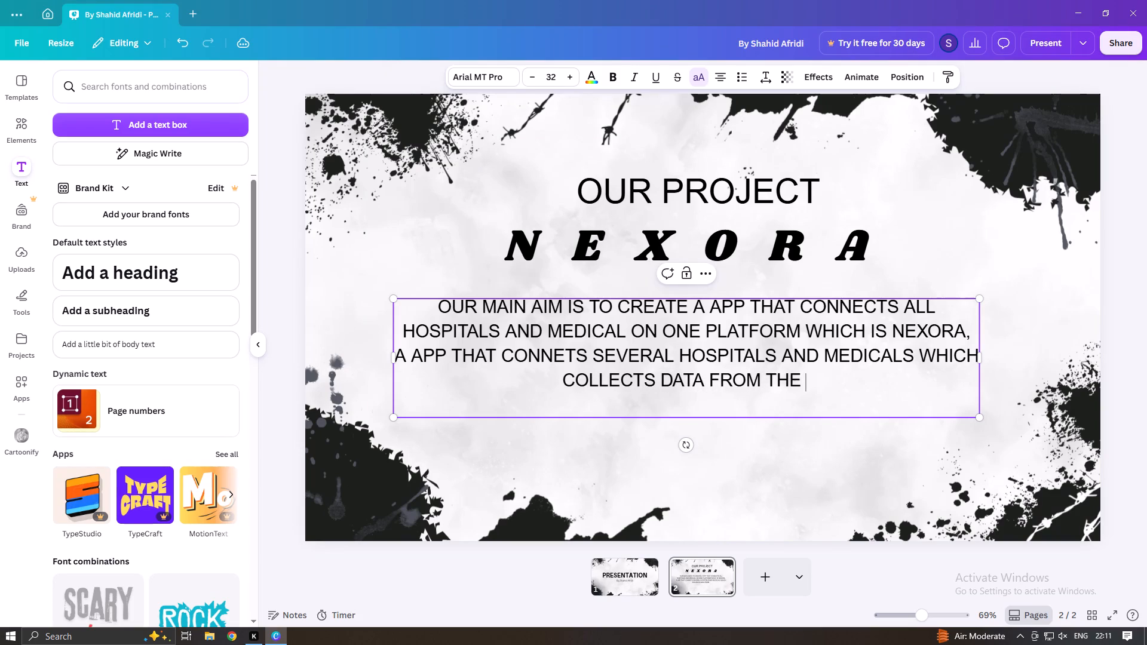
# Add "hospital and medical" after "FROM THE" in the project-aim paragraph.
pyautogui.write('hospo')
pyautogui.press('BackSpace')
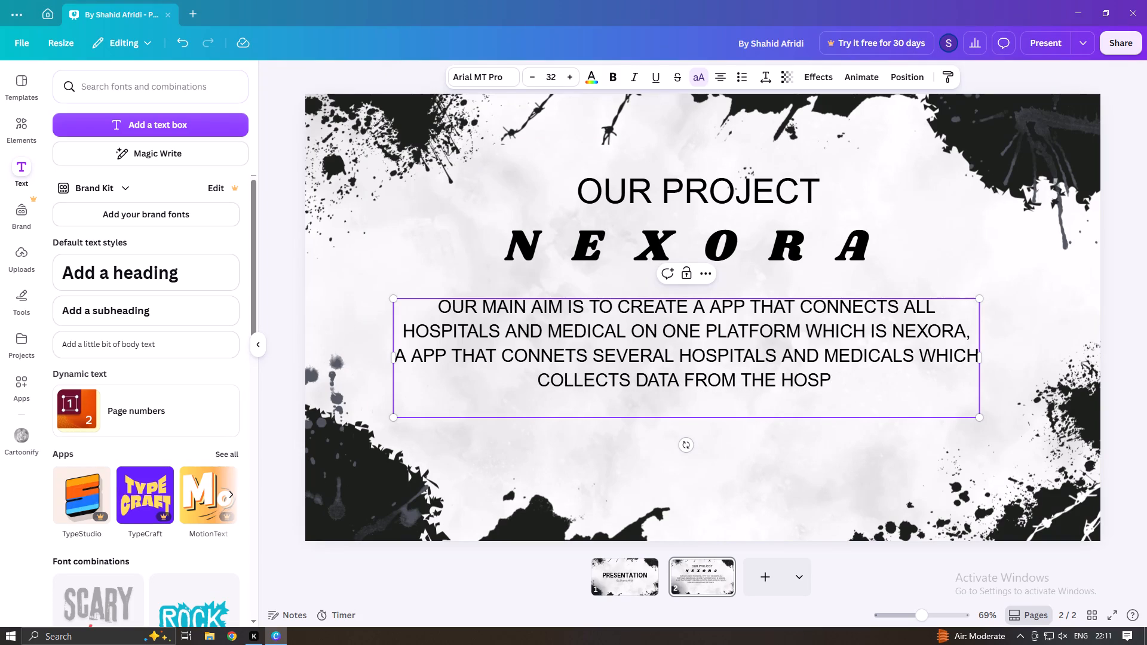
pyautogui.write('ital')
pyautogui.press('space')
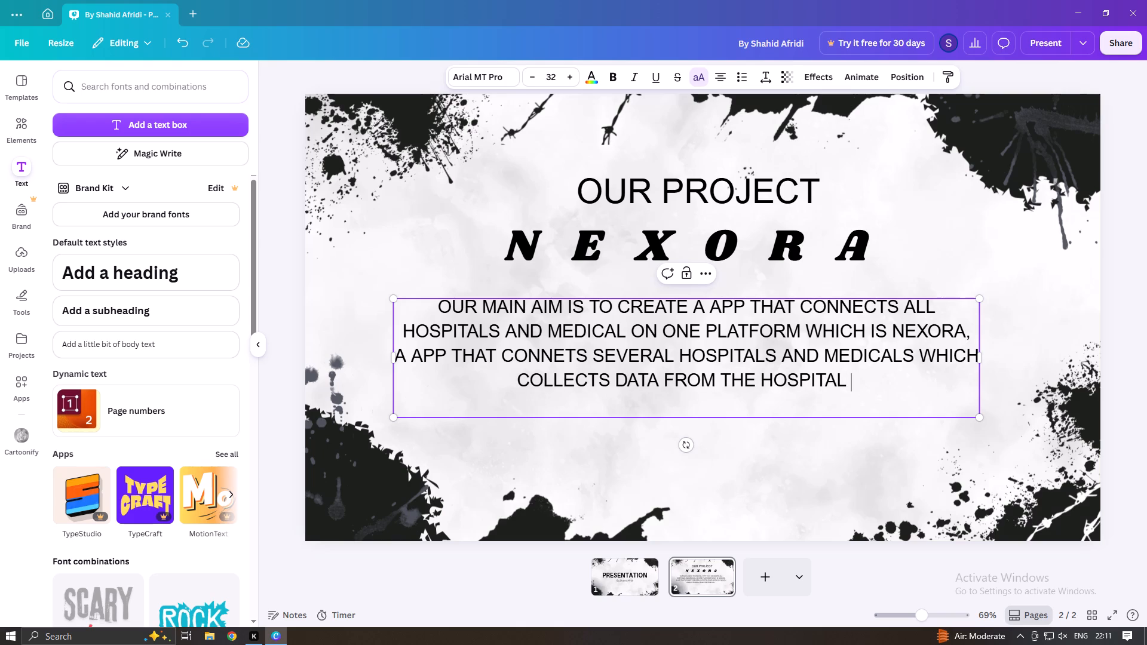
pyautogui.write('and')
pyautogui.press('space')
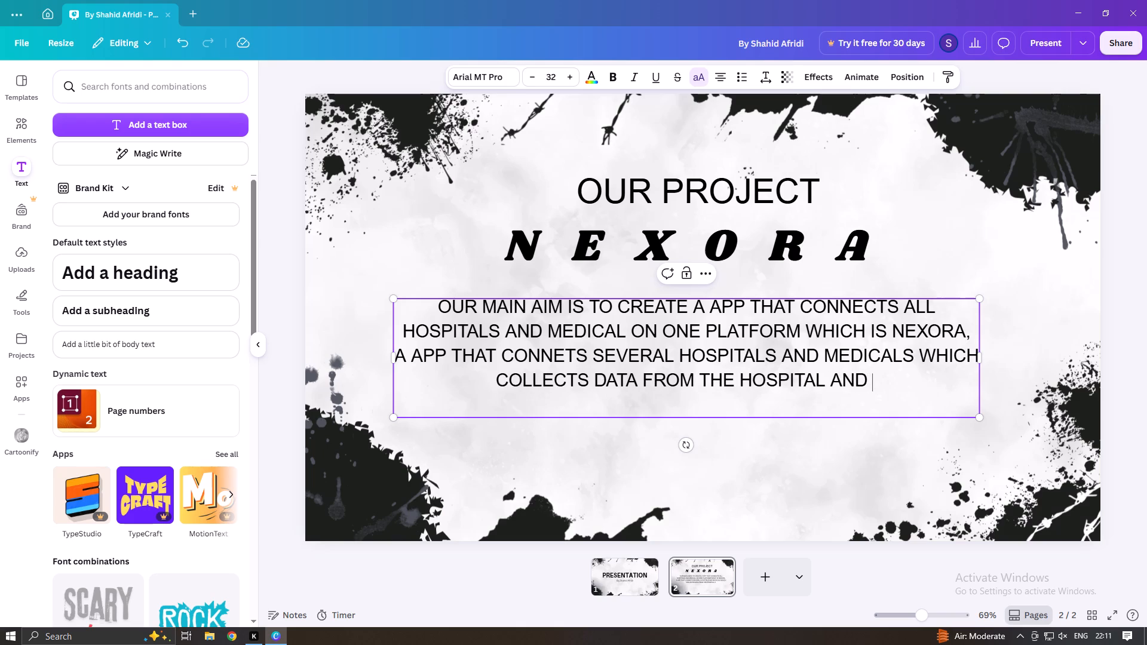
pyautogui.write('mrdial')
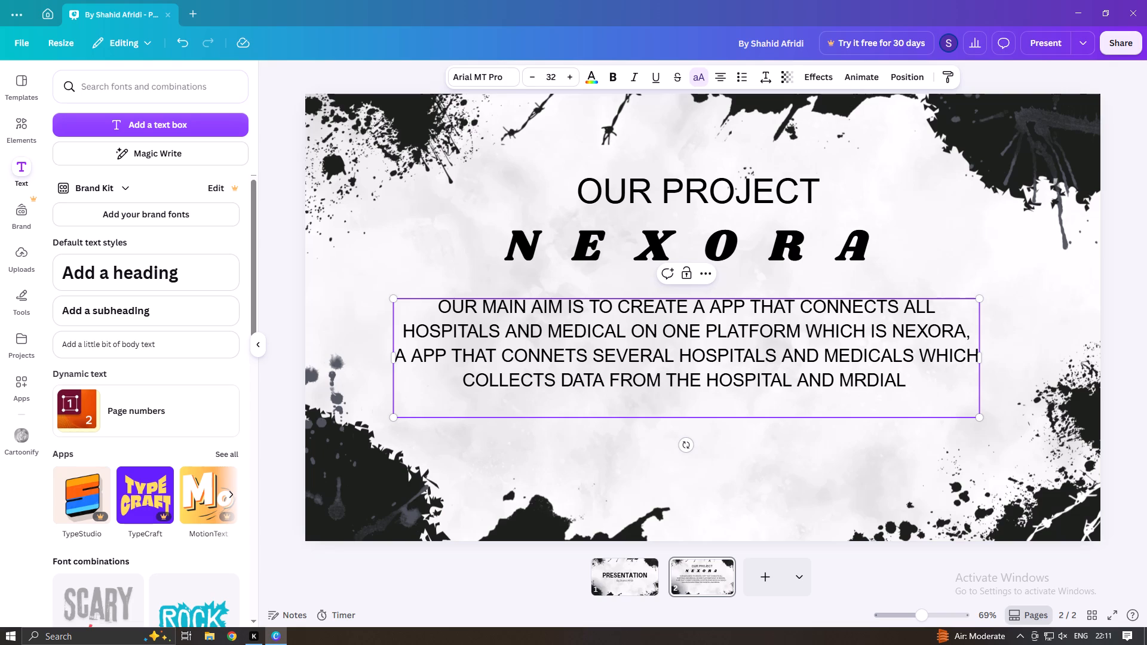
pyautogui.press('BackSpace')
pyautogui.press('BackSpace')
pyautogui.press('BackSpace')
pyautogui.press('BackSpace')
pyautogui.press('BackSpace')
pyautogui.write('edia')
pyautogui.press('BackSpace')
pyautogui.write('cal')
pyautogui.press('space')
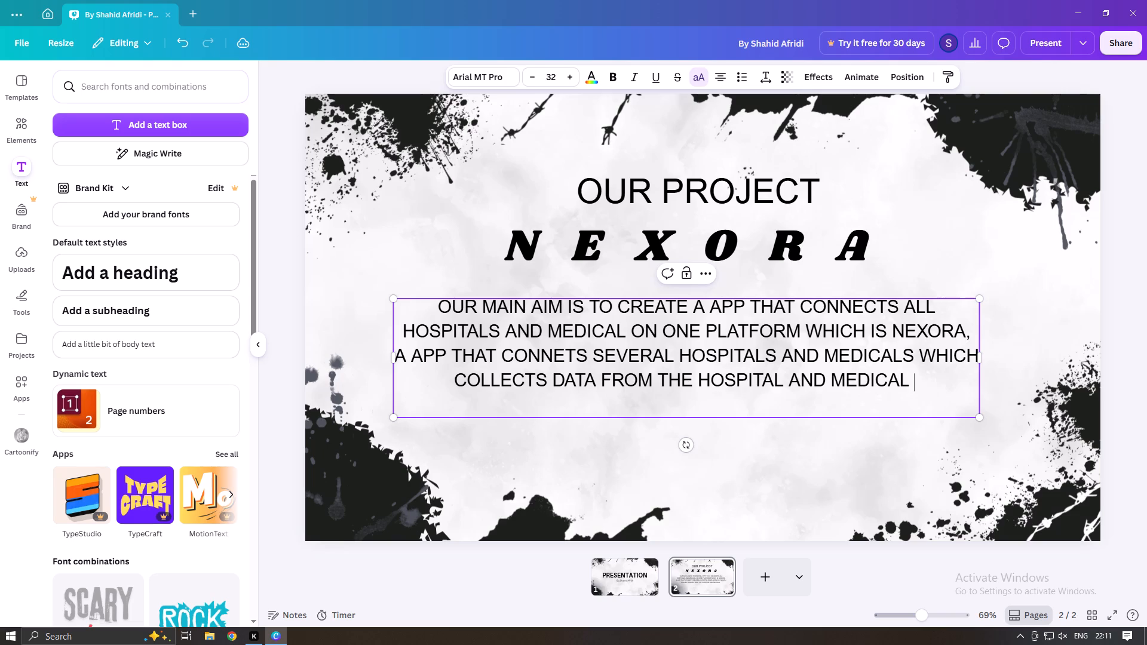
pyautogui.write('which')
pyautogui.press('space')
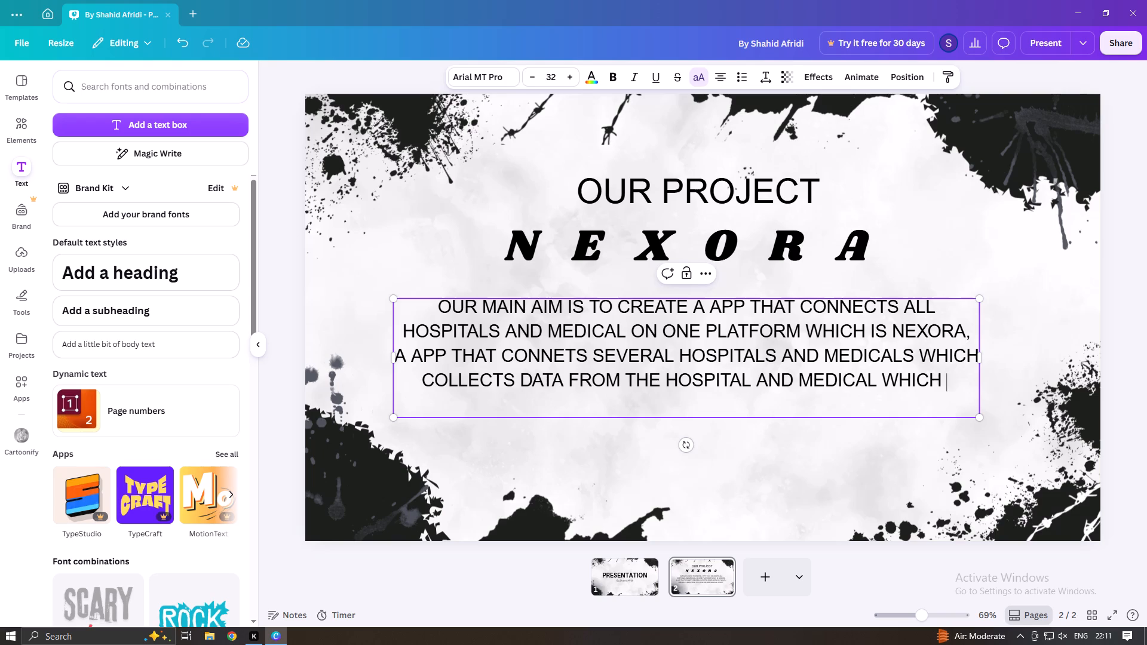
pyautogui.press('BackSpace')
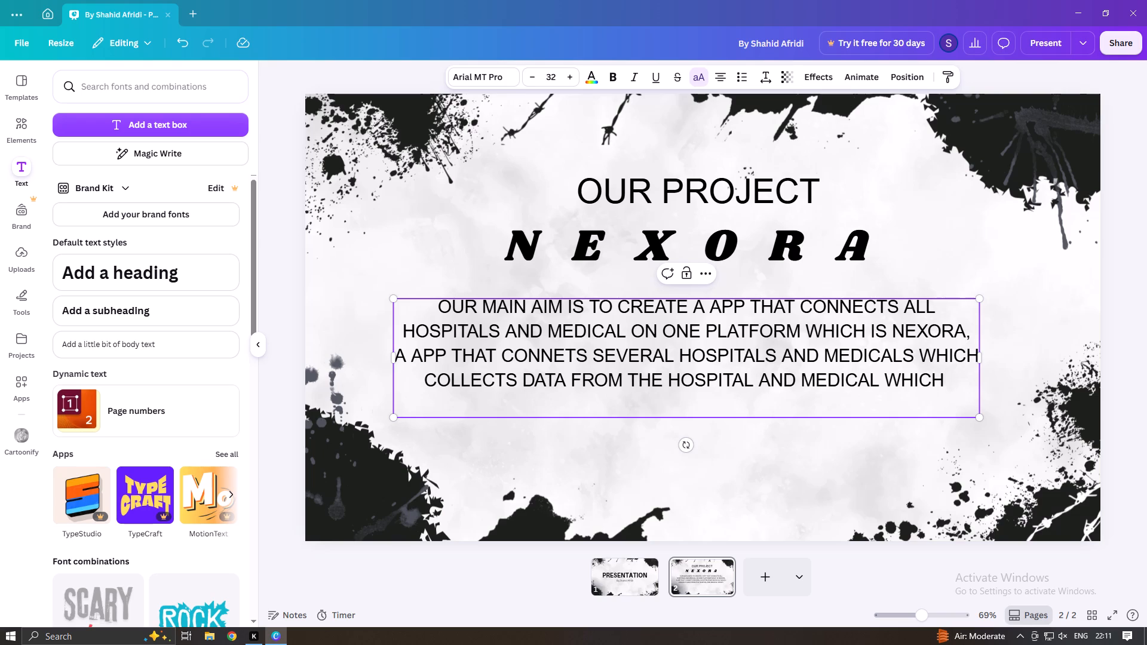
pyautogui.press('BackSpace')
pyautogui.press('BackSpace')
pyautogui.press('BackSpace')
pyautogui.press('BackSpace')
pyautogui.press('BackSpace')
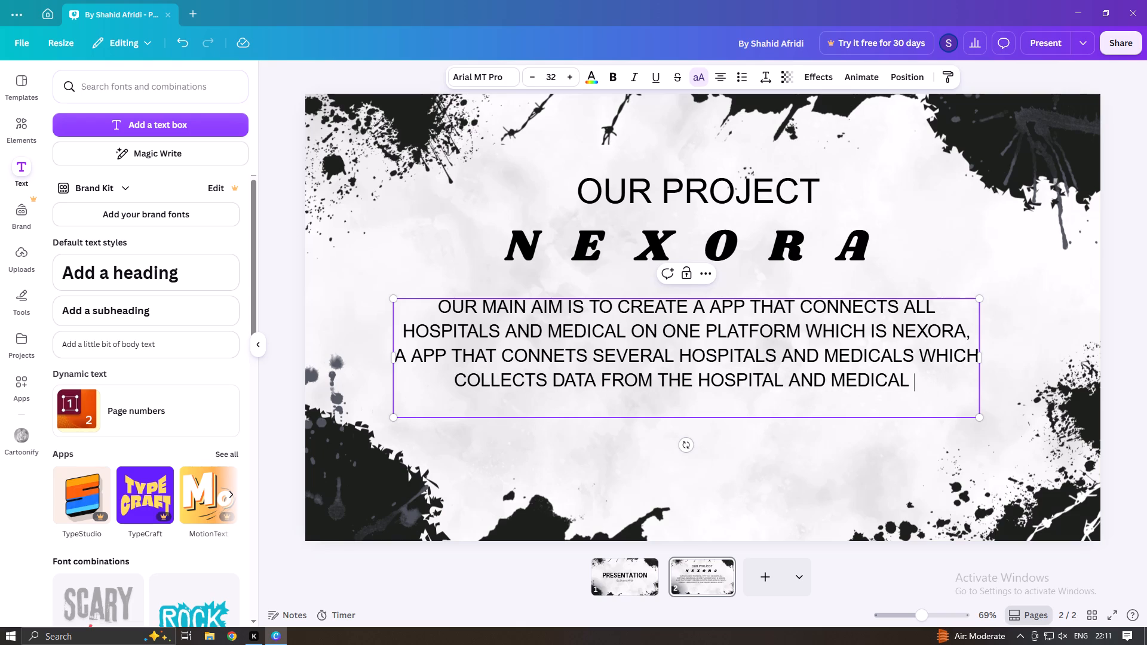
# Continue the project-aim sentence after "HOSPITAL AND MEDICAL" with "like if a emergency".
pyautogui.write('like')
pyautogui.press('space')
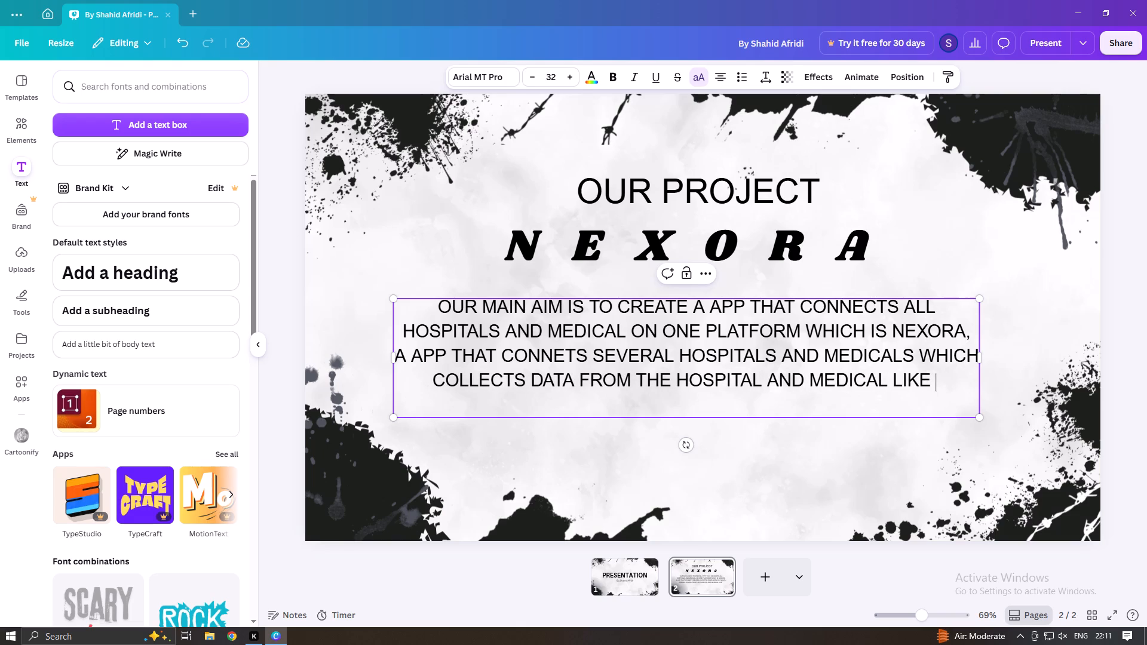
pyautogui.press('h')
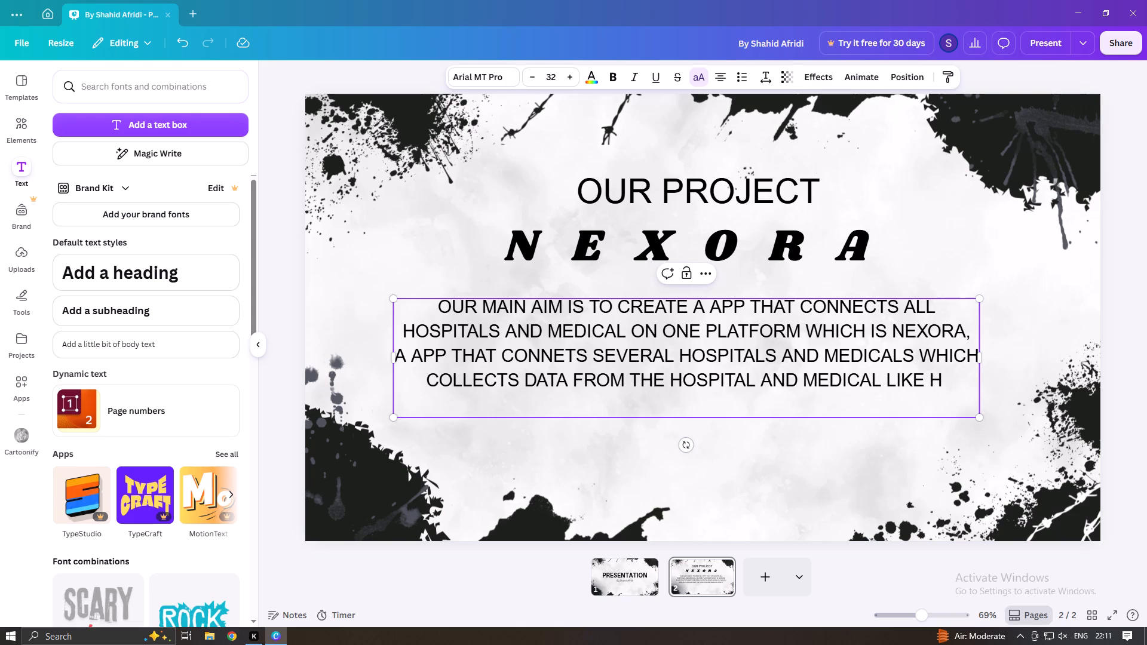
pyautogui.press('BackSpace')
pyautogui.write('if a')
pyautogui.press('space')
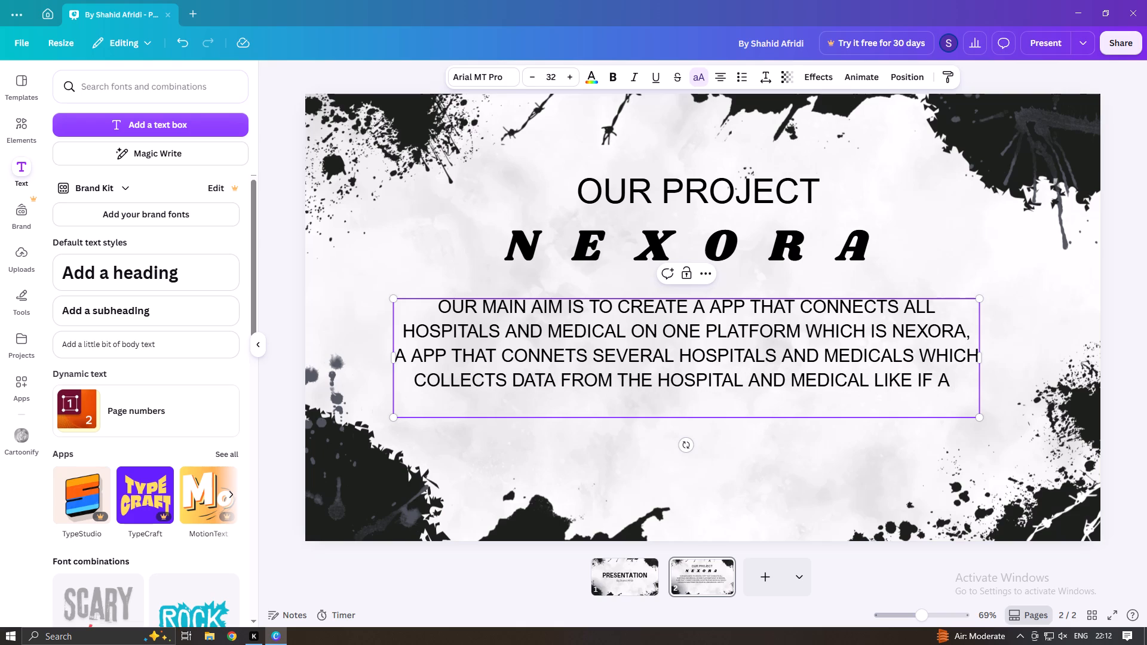
pyautogui.write('emergen')
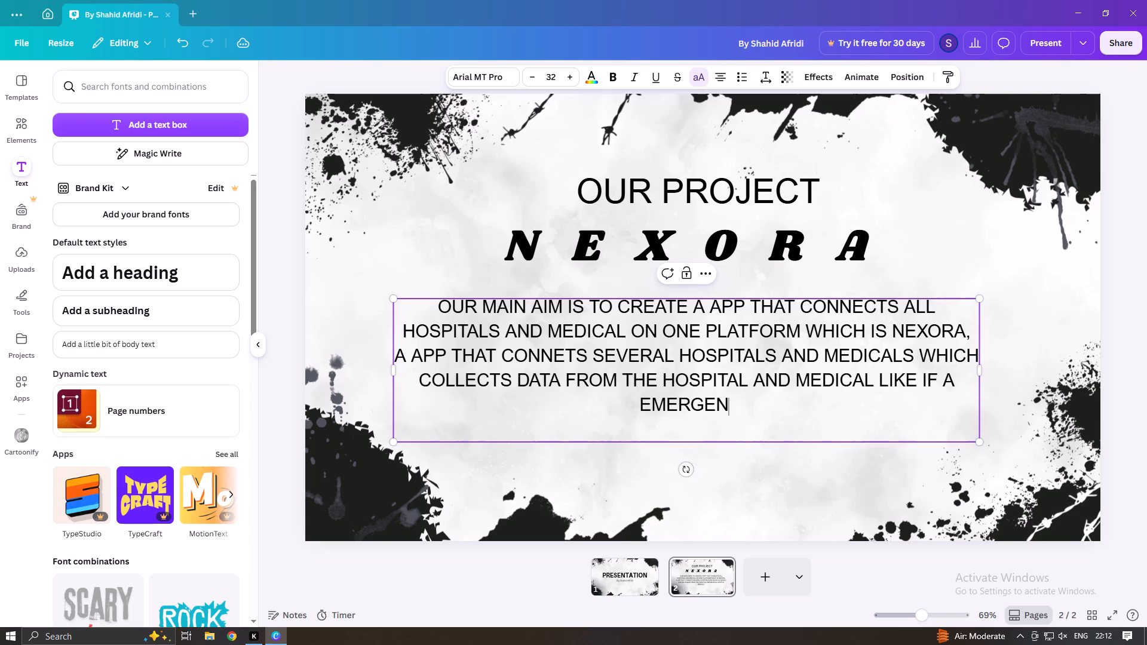
pyautogui.write('cy')
pyautogui.press('space')
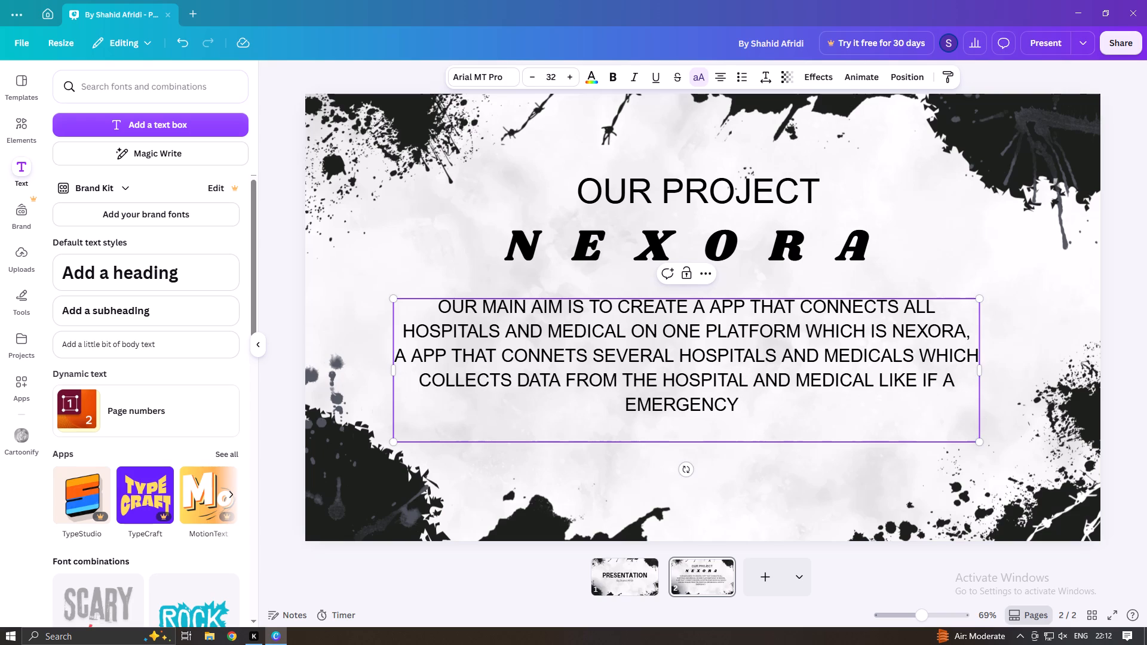
# Add "case is happen then" after "EMERGENCY" in the project-aim paragraph.
pyautogui.write('ca')
pyautogui.write('se is happen the')
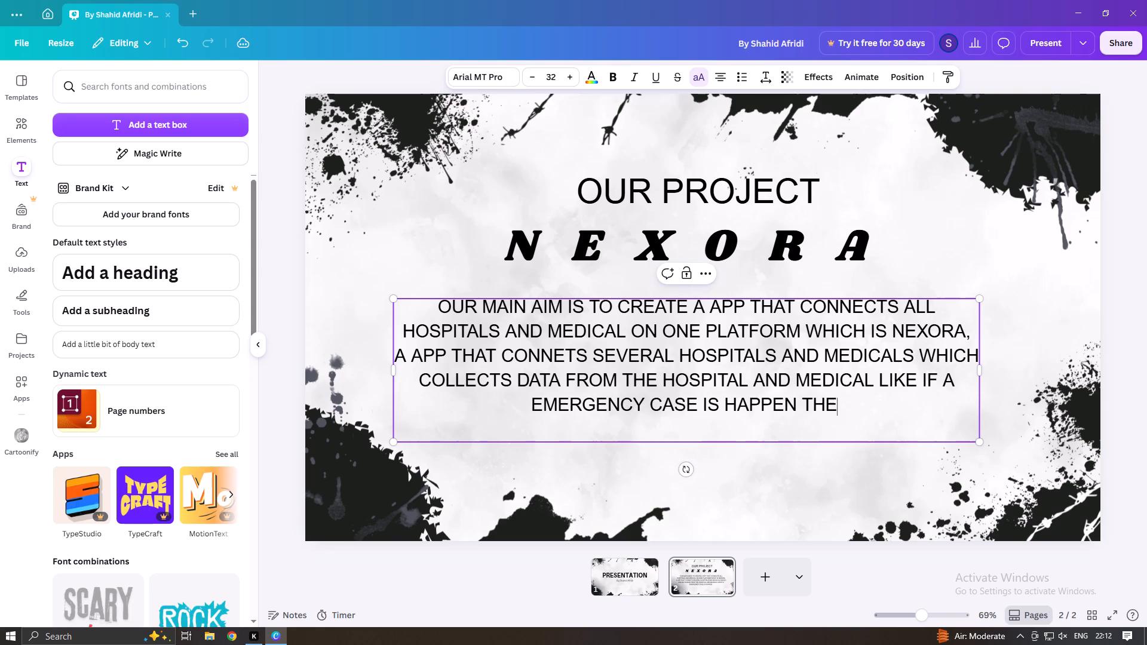
pyautogui.press('BackSpace')
pyautogui.write('ne')
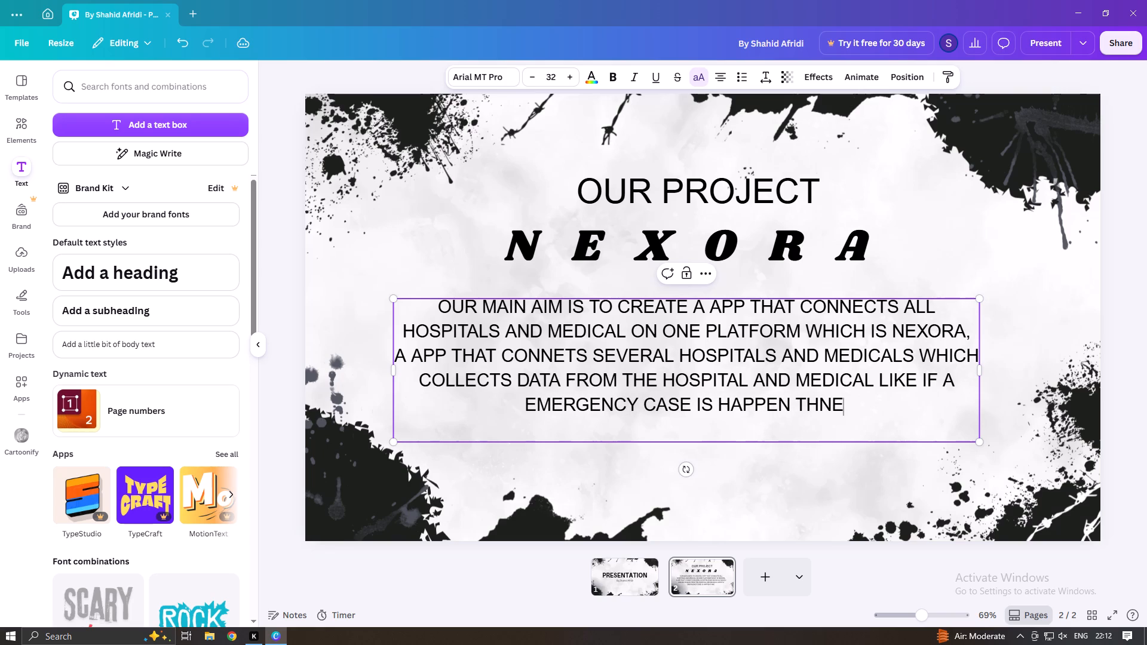
pyautogui.press('BackSpace')
pyautogui.press('BackSpace')
pyautogui.write('en')
pyautogui.press('space')
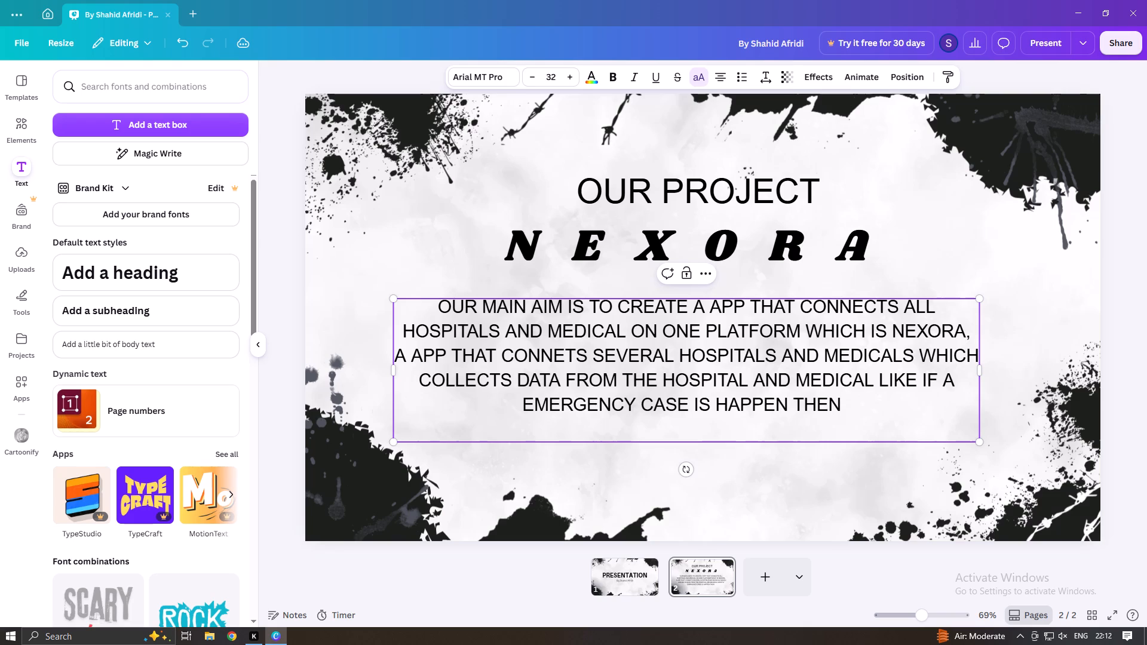
# Continue the project-aim paragraph after "HAPPEN THEN" with "we can use the app to".
pyautogui.press('w')
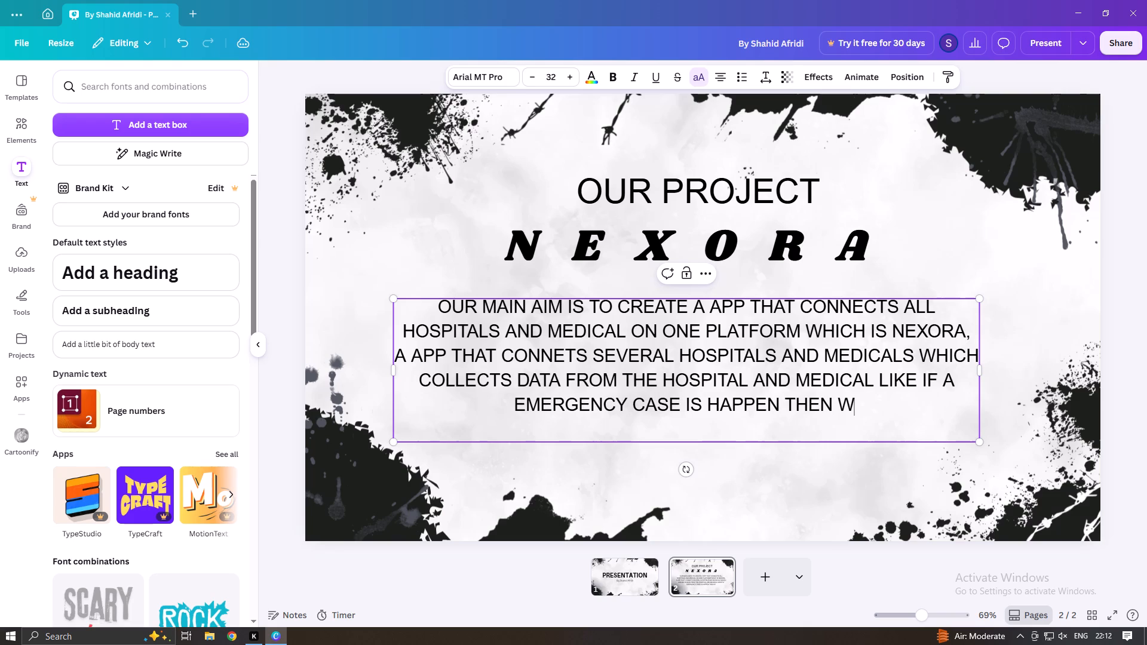
pyautogui.write('e cann')
pyautogui.press('BackSpace')
pyautogui.press('space')
pyautogui.write('use the app to')
pyautogui.press('space')
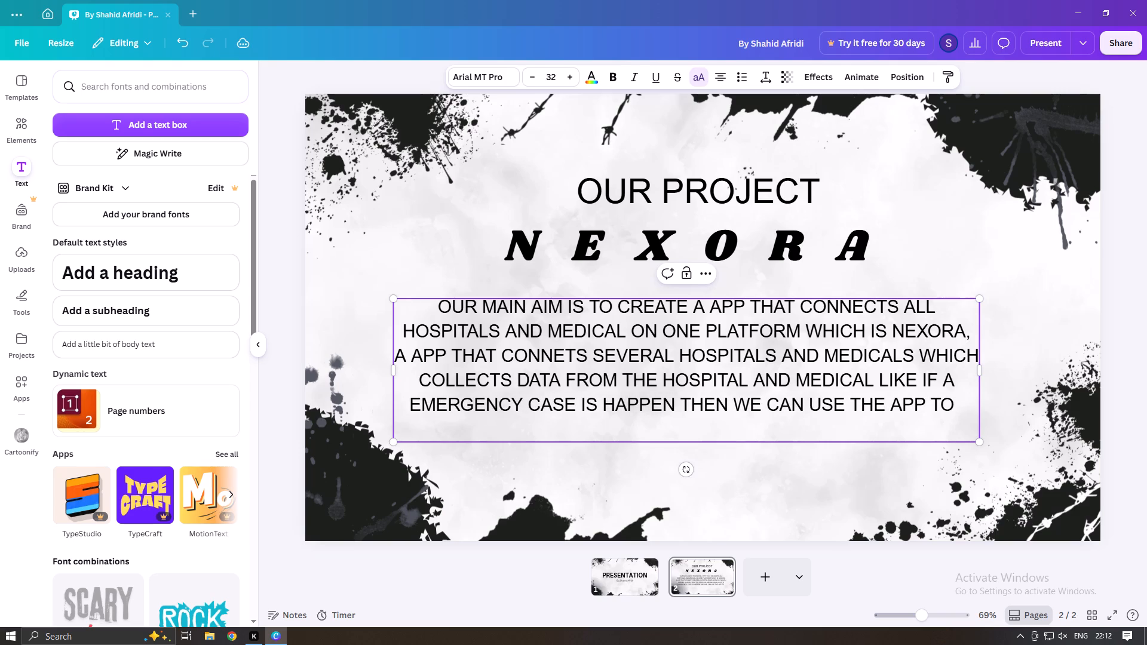
# Add "know the nearest hospital available" after "USE THE APP TO" in the project-aim paragraph.
pyautogui.write('know')
pyautogui.press('space')
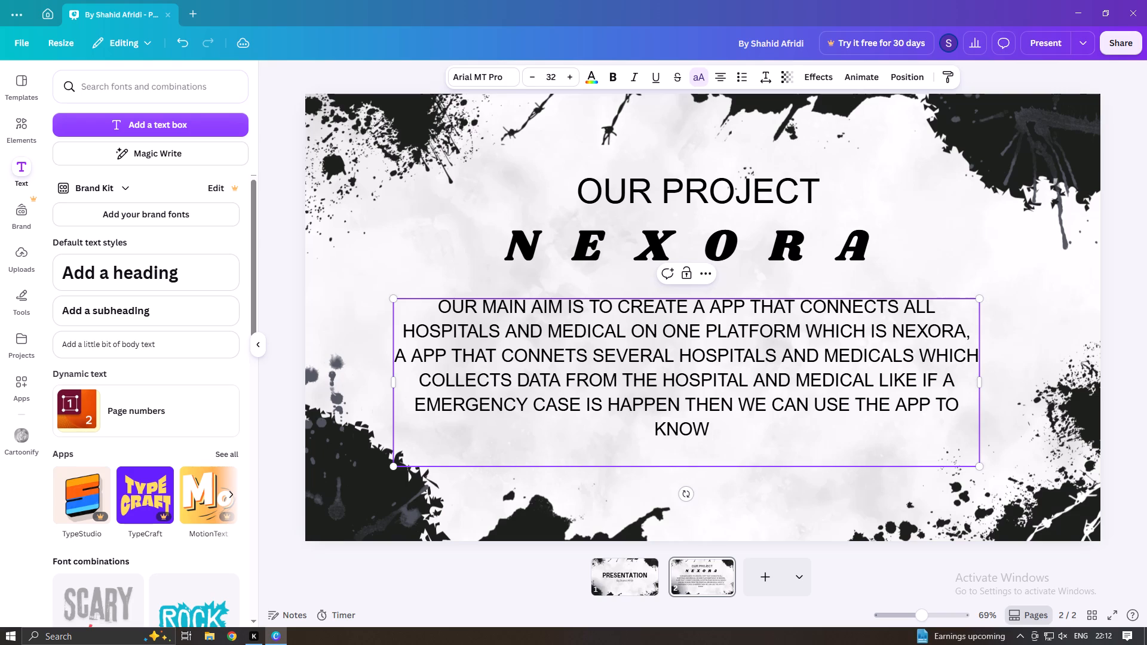
pyautogui.write('the')
pyautogui.press('space')
pyautogui.press('n')
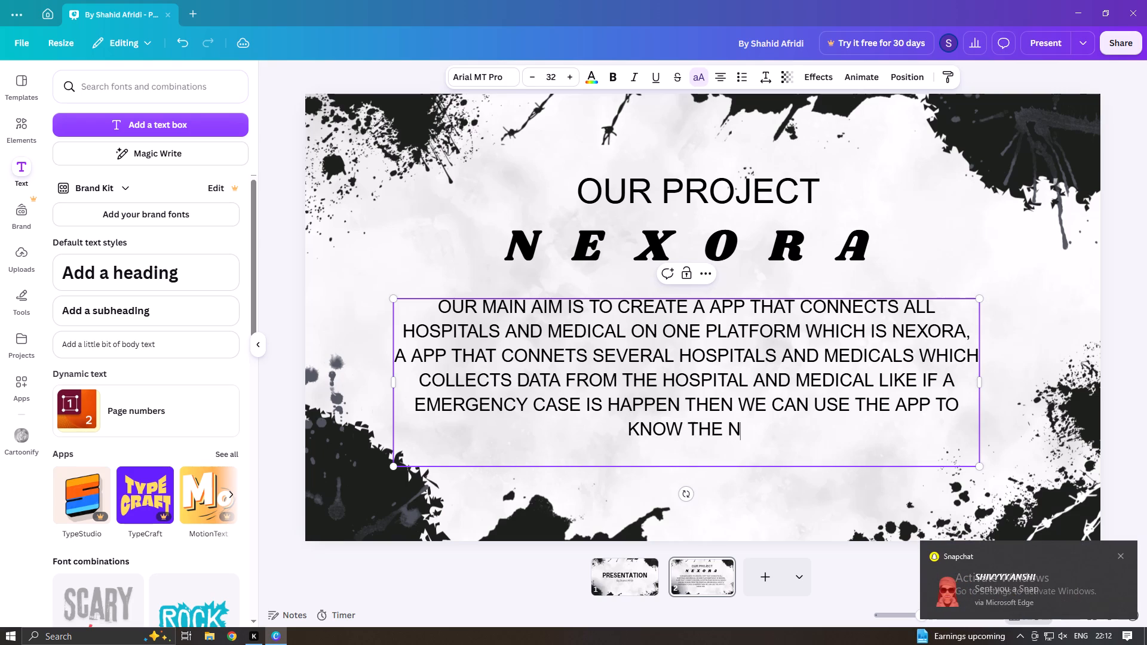
pyautogui.press('e')
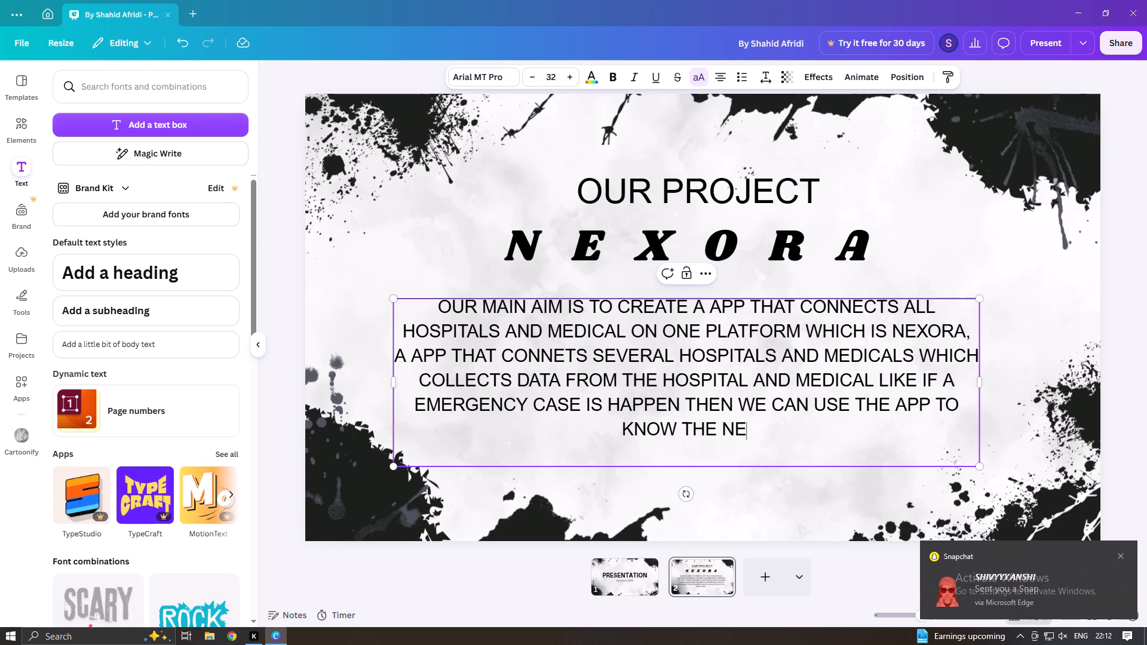
pyautogui.write('ar')
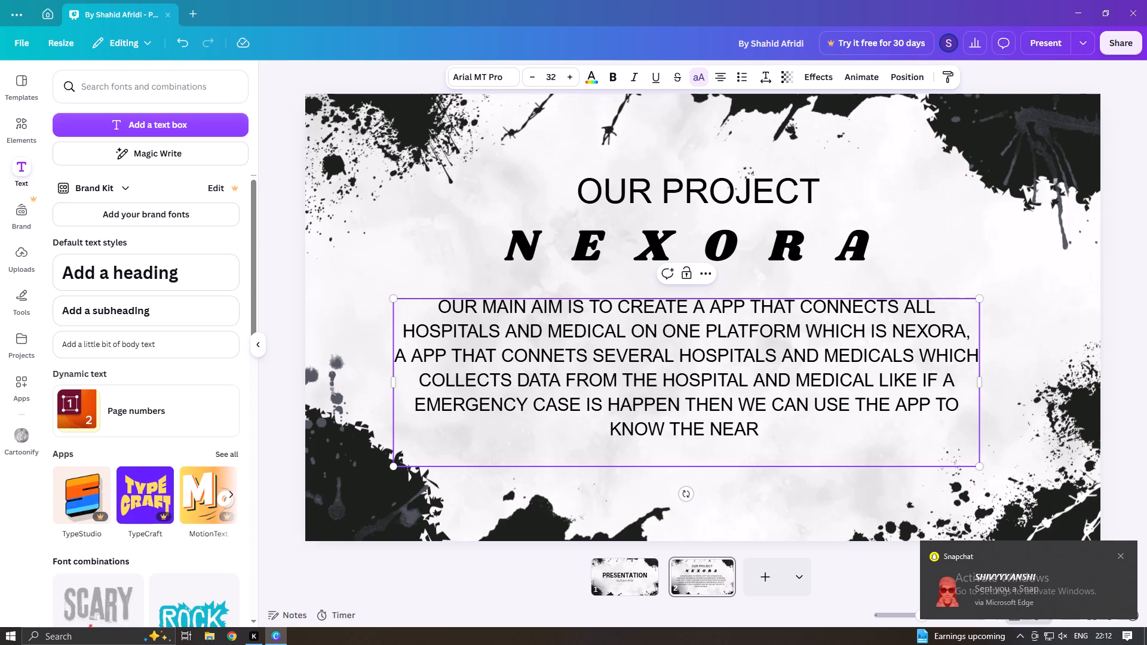
pyautogui.press('e')
pyautogui.write('st')
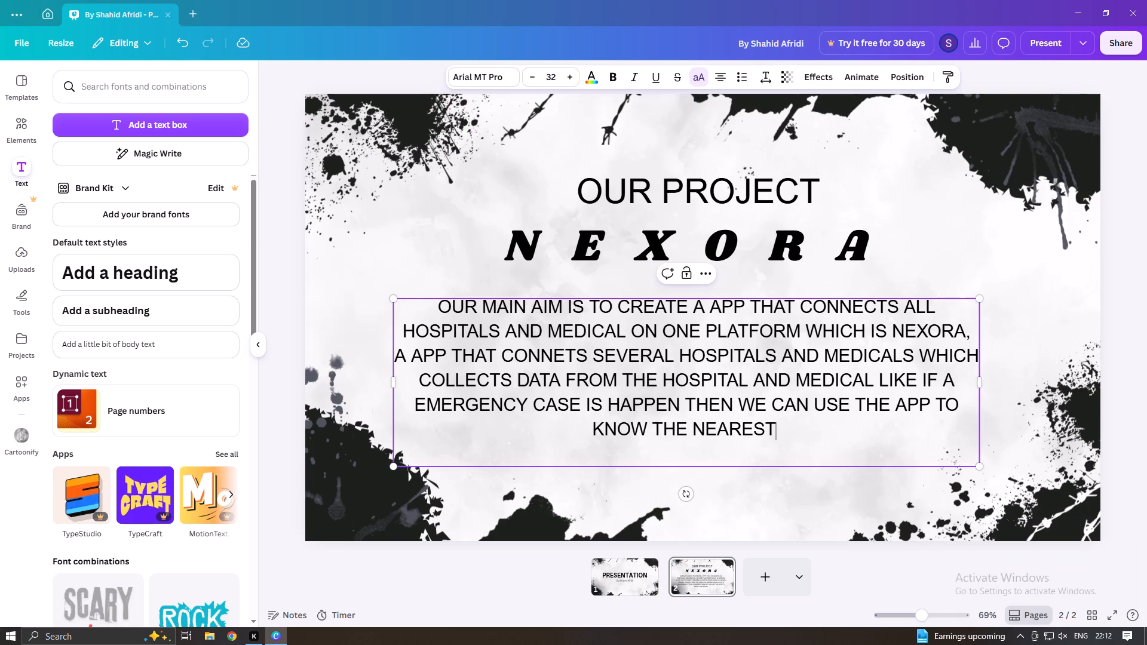
pyautogui.press('space')
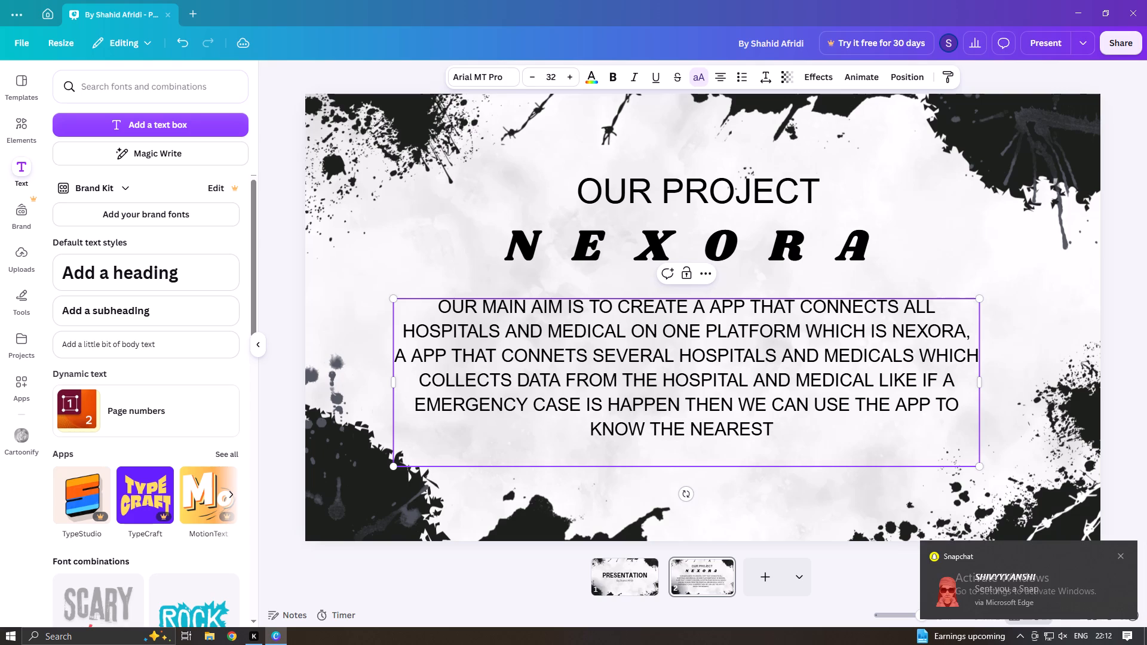
pyautogui.write('hospital')
pyautogui.press('space')
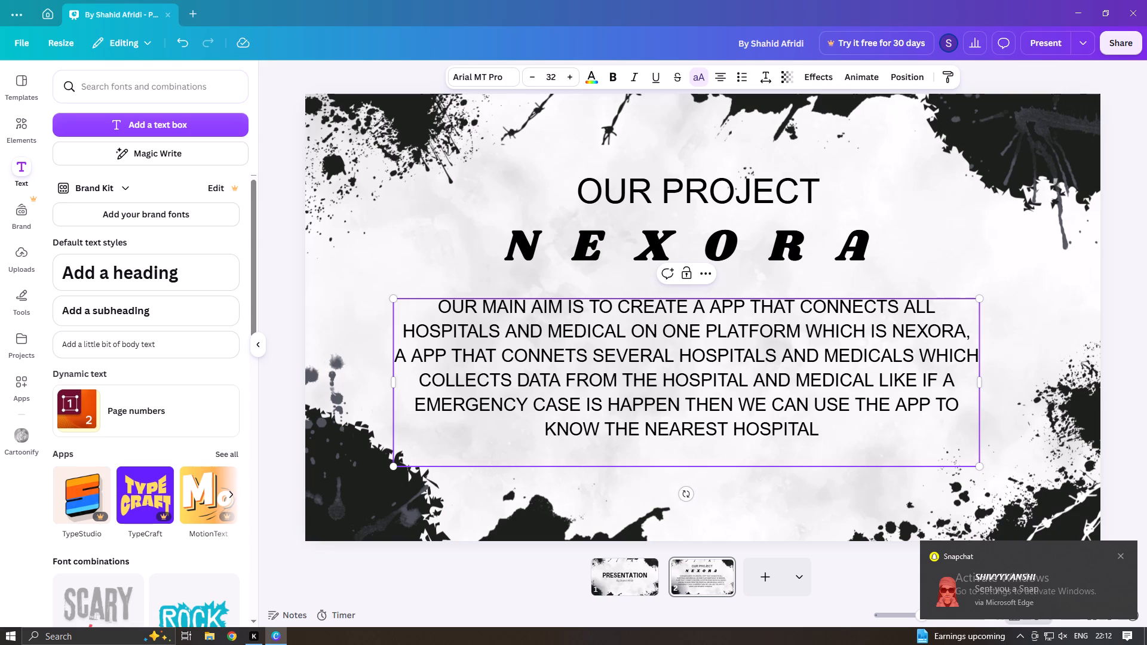
pyautogui.write('available')
pyautogui.press('space')
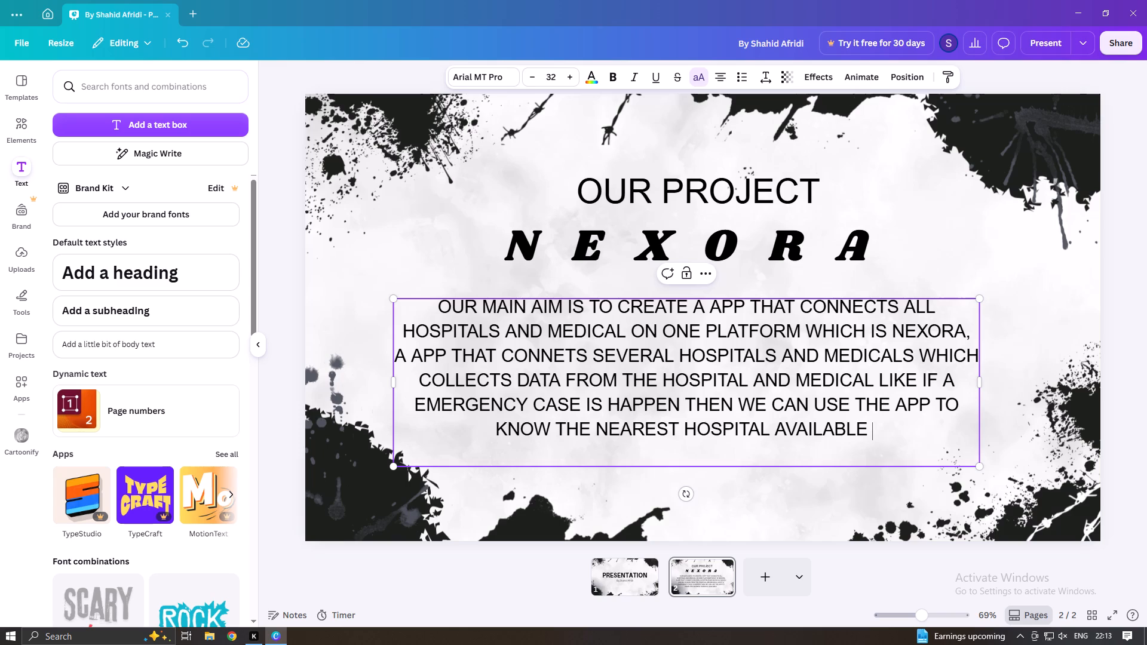
# Insert "which have bed" between "HOSPITAL" and "AVAILABLE" in the last line of the project-aim paragraph.
pyautogui.press('Left')
pyautogui.press('Left')
pyautogui.press('Left')
pyautogui.press('Left')
pyautogui.press('Left')
pyautogui.press('Left')
pyautogui.press('Left')
pyautogui.press('Left')
pyautogui.press('Left')
pyautogui.press('Left')
pyautogui.write('which')
pyautogui.press('space')
pyautogui.write('have')
pyautogui.press('space')
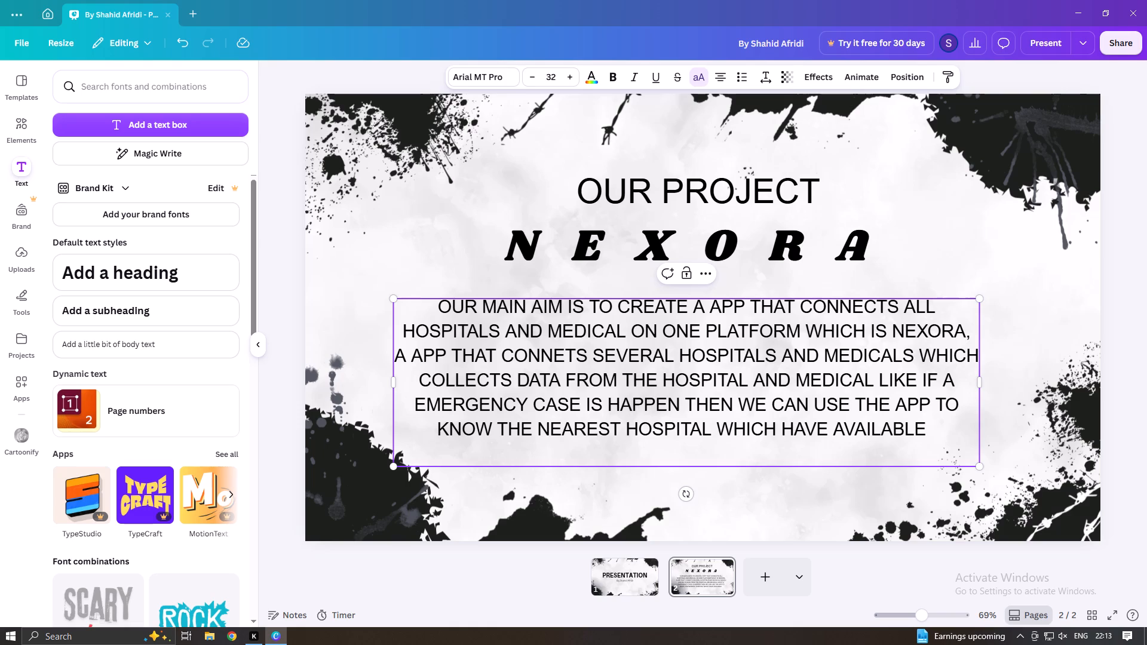
pyautogui.write('bed')
pyautogui.press('space')
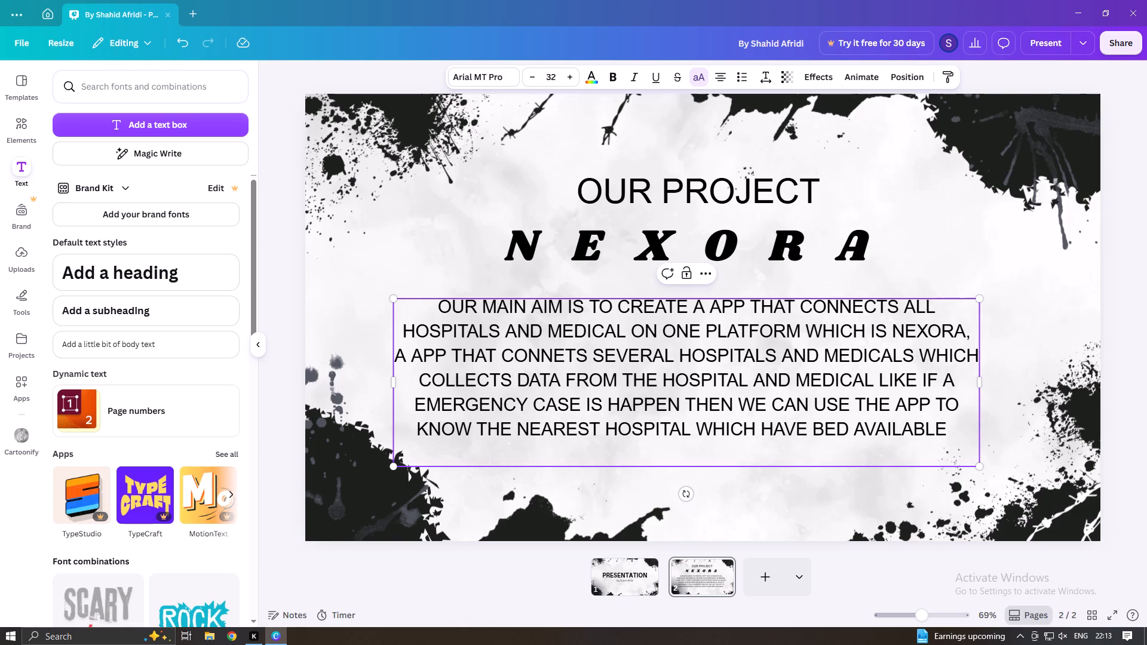
# Continue the project-aim paragraph after "BED AVAILABLE" with "and it also".
pyautogui.press('Right')
pyautogui.press('Right')
pyautogui.press('Right')
pyautogui.press('Right')
pyautogui.press('Right')
pyautogui.press('Right')
pyautogui.press('Right')
pyautogui.press('Right')
pyautogui.press('Right')
pyautogui.press('space')
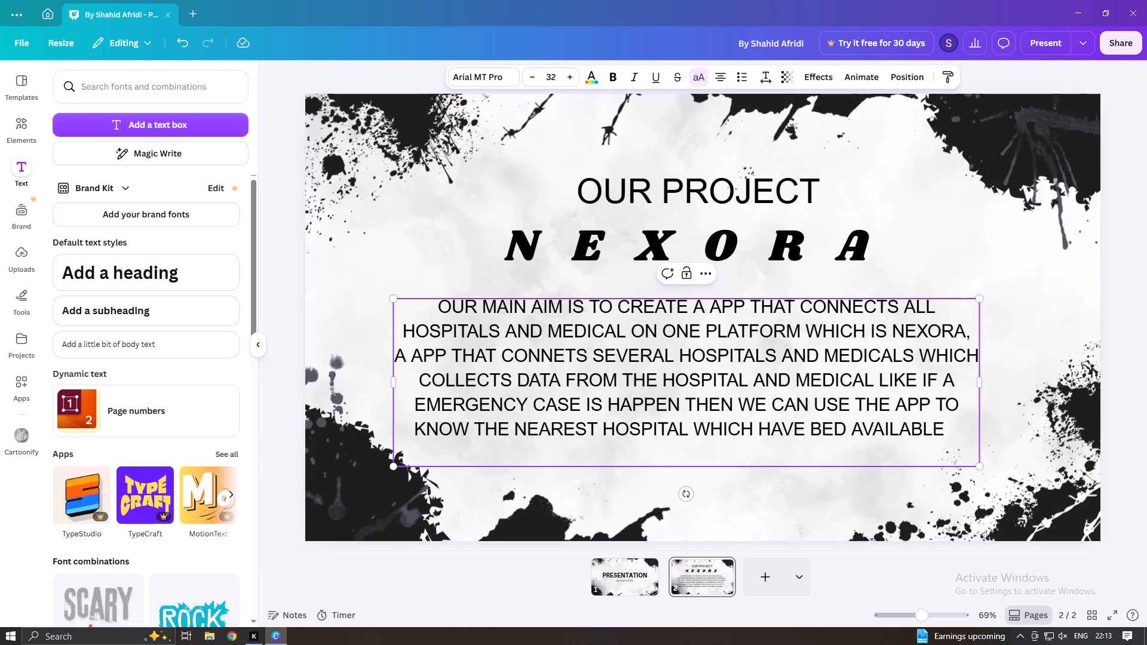
pyautogui.write('and')
pyautogui.press('space')
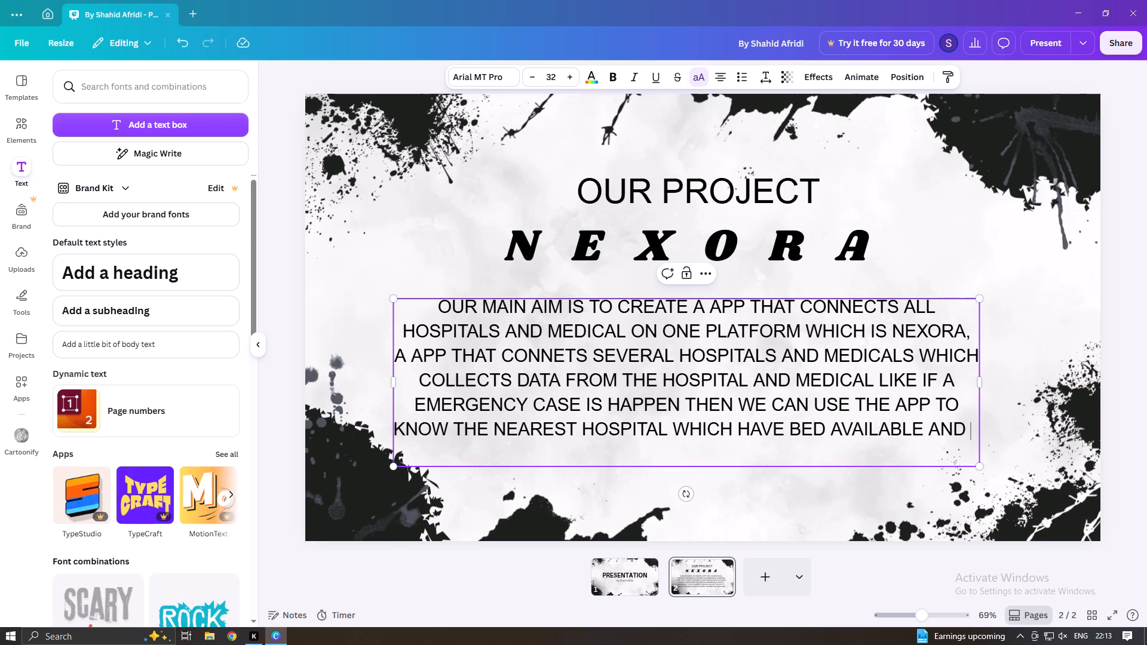
pyautogui.write('it')
pyautogui.press('space')
pyautogui.write('also')
pyautogui.press('space')
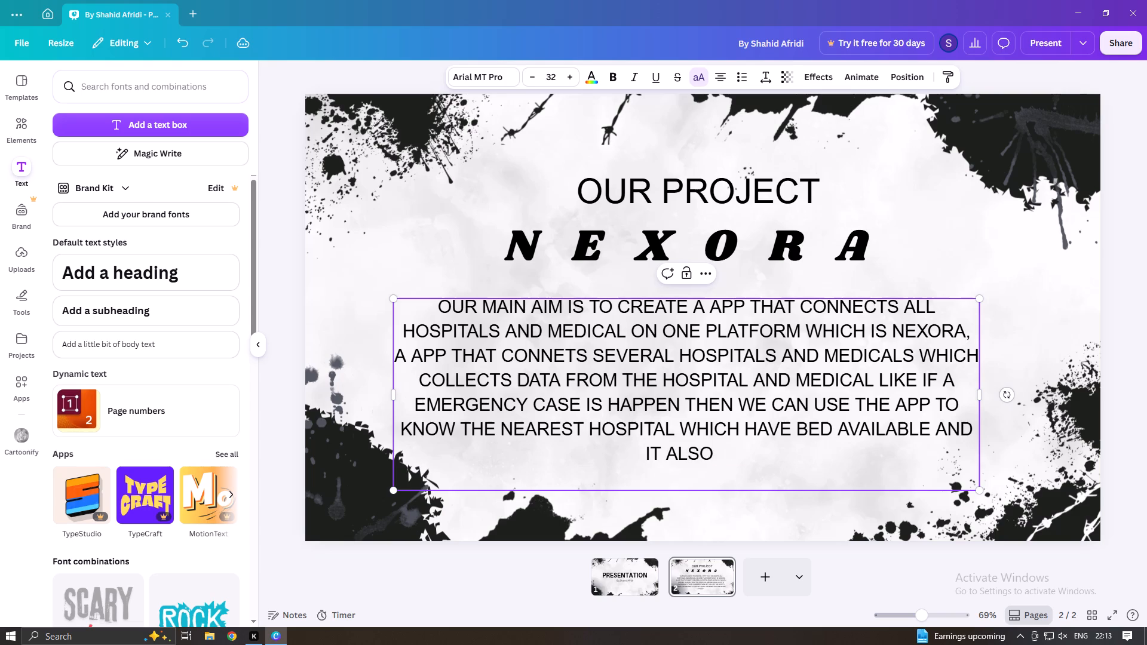
# Add "take records from nearby medicals of availability" after "IT ALSO" in the project-aim paragraph.
pyautogui.write('take records')
pyautogui.press('space')
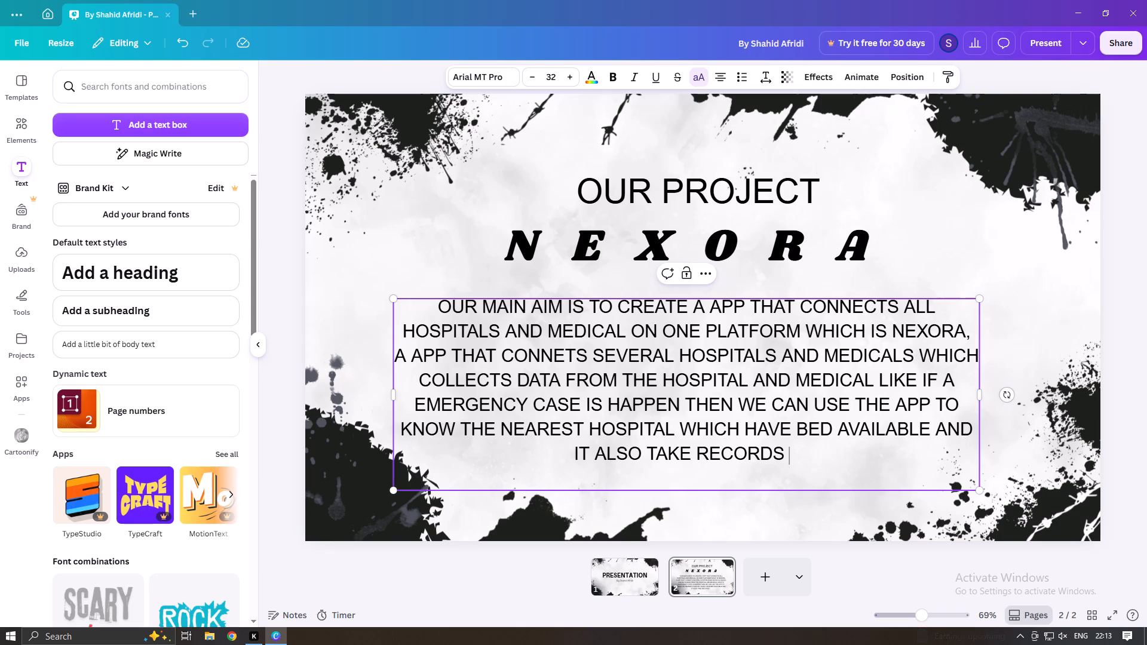
pyautogui.write('from')
pyautogui.press('space')
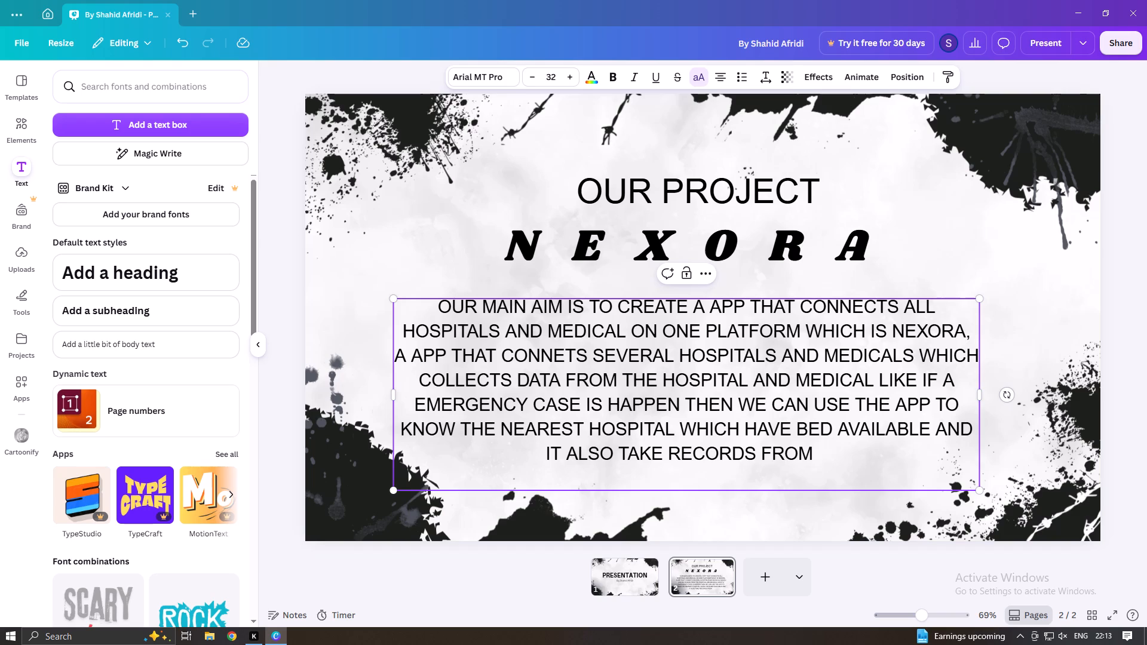
pyautogui.write('nearby')
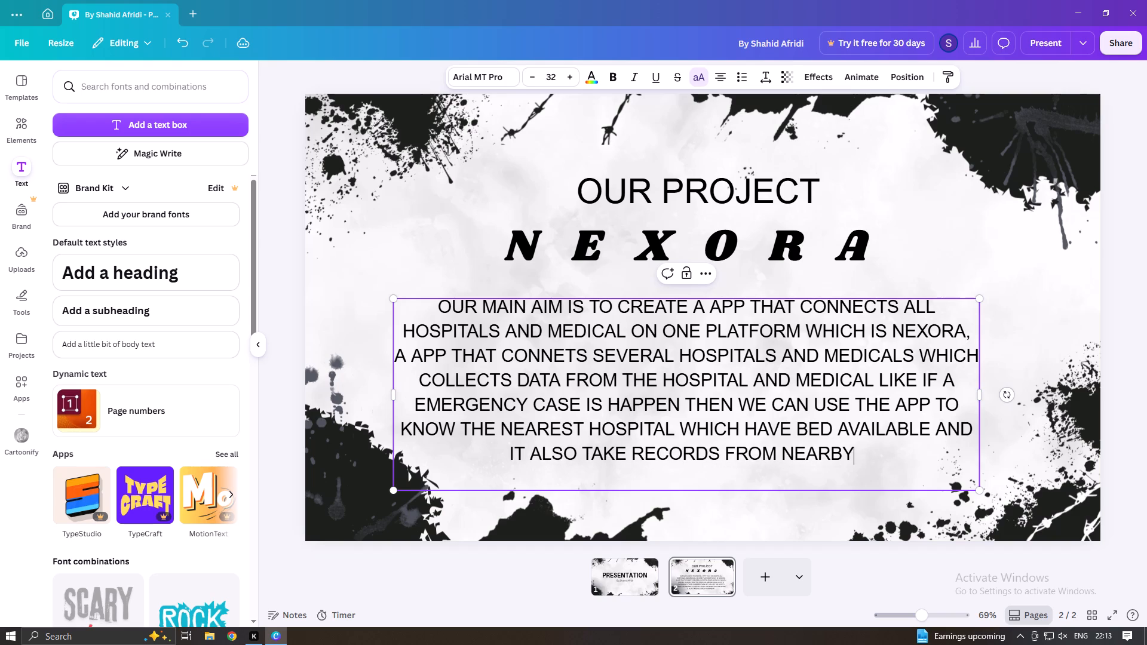
pyautogui.press('space')
pyautogui.write('medical')
pyautogui.press('s')
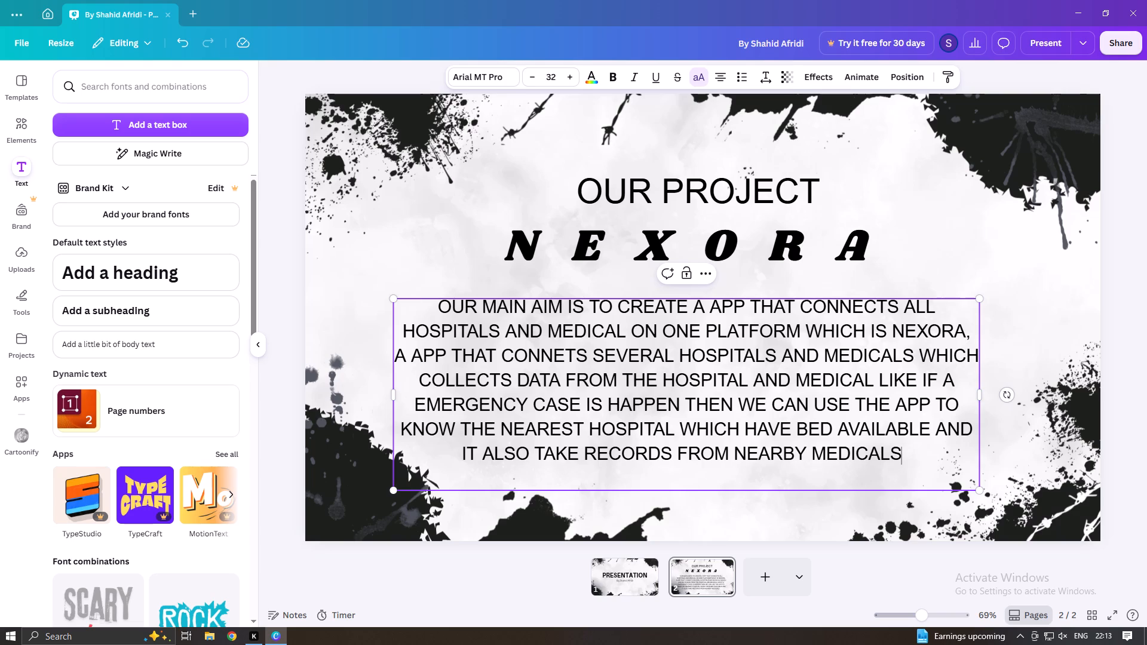
pyautogui.press('space')
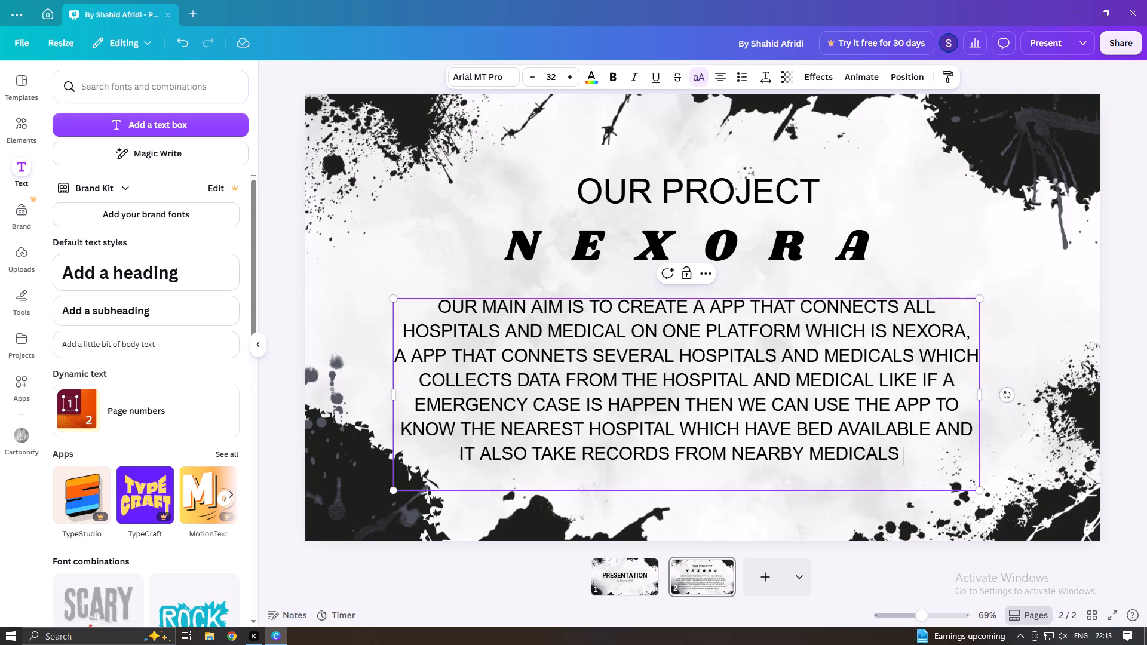
pyautogui.write('of')
pyautogui.press('space')
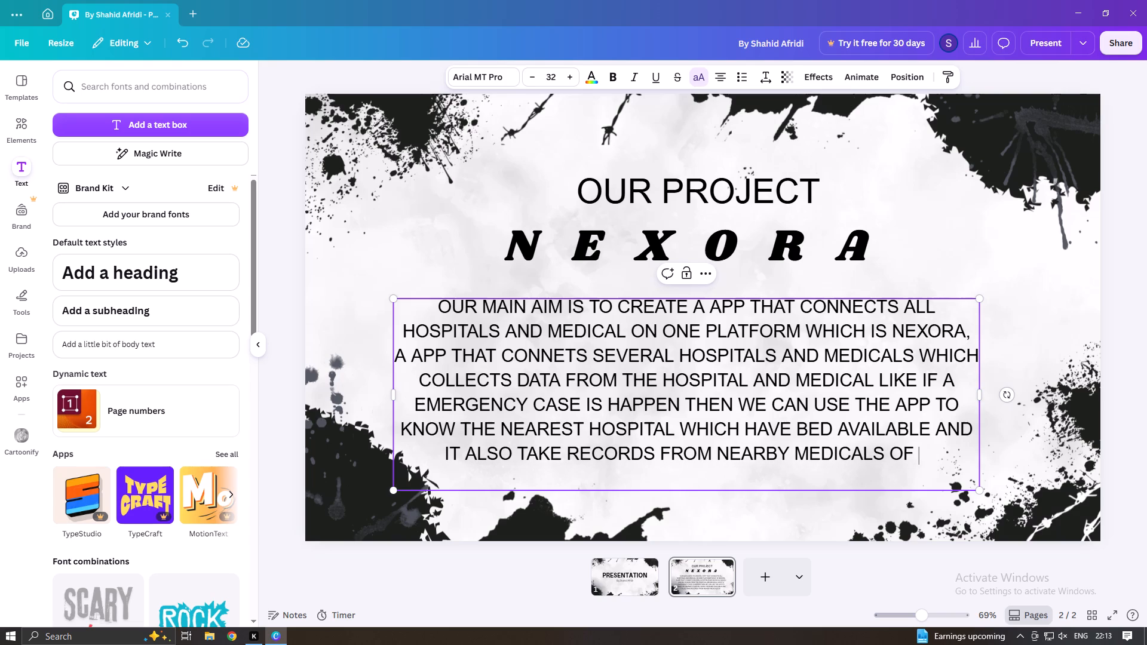
pyautogui.write('availability')
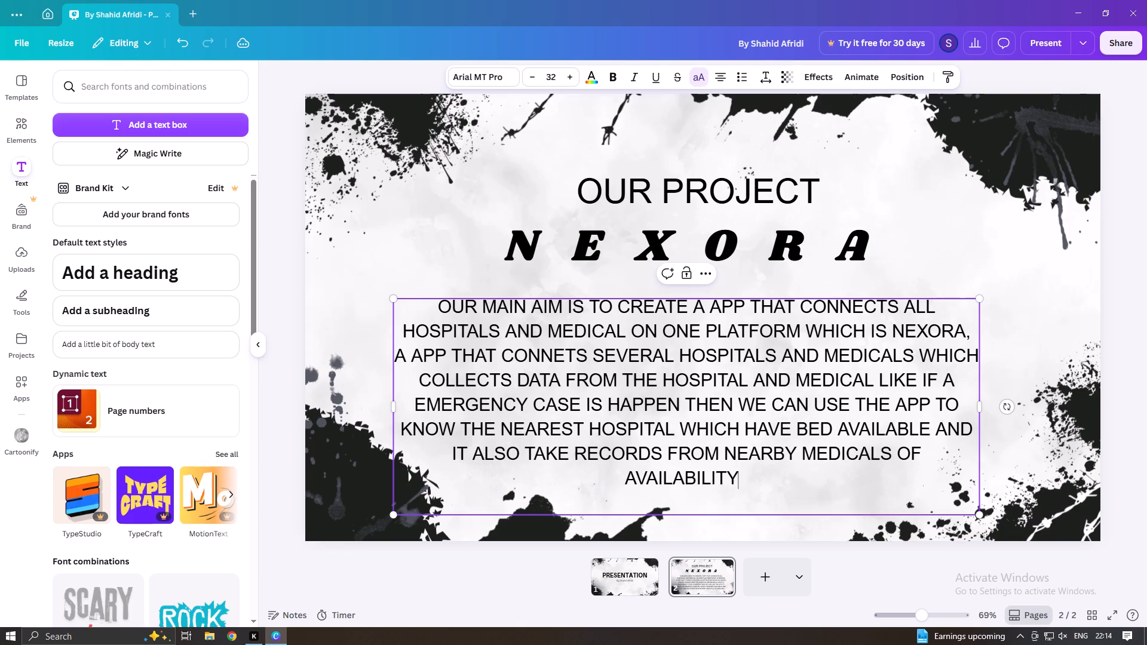
pyautogui.press('space')
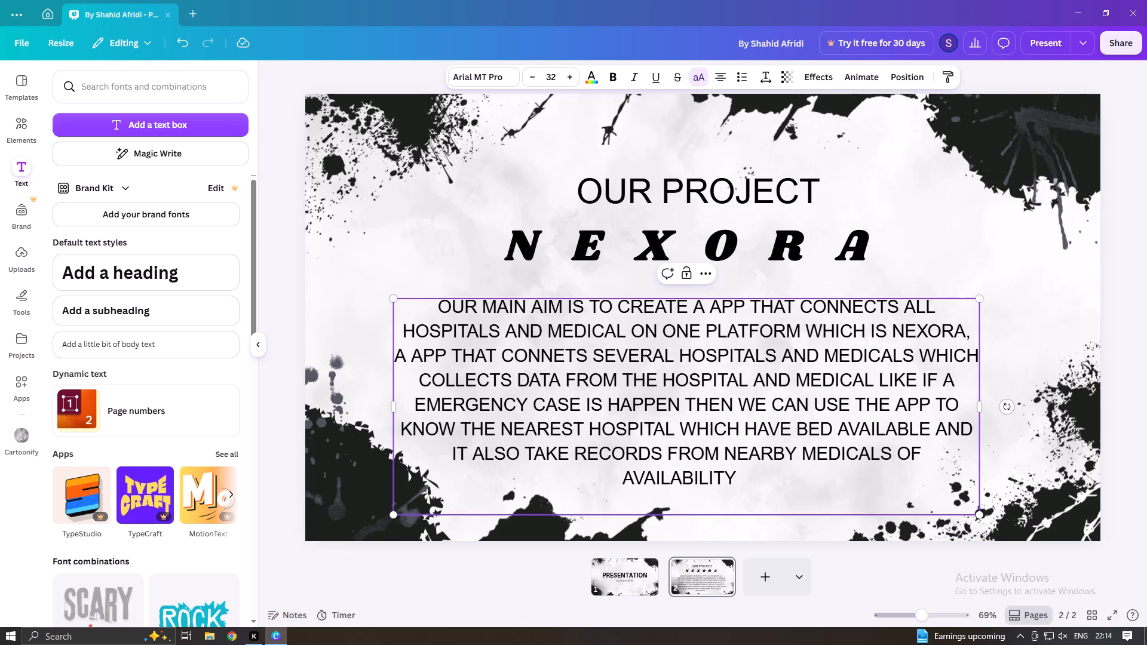
# Finish the project-aim paragraph after "AVAILABILITY" with "of any particular medicine.".
pyautogui.write('of')
pyautogui.press('space')
pyautogui.write('any')
pyautogui.press('space')
pyautogui.write('partiv')
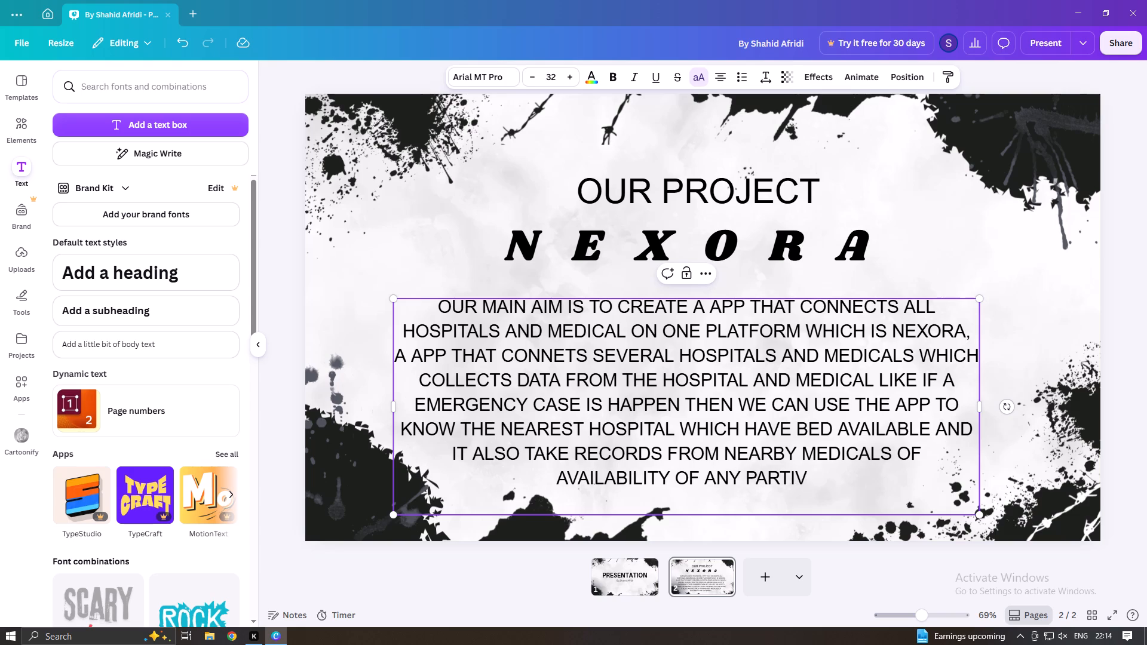
pyautogui.press('u')
pyautogui.press('BackSpace')
pyautogui.press('BackSpace')
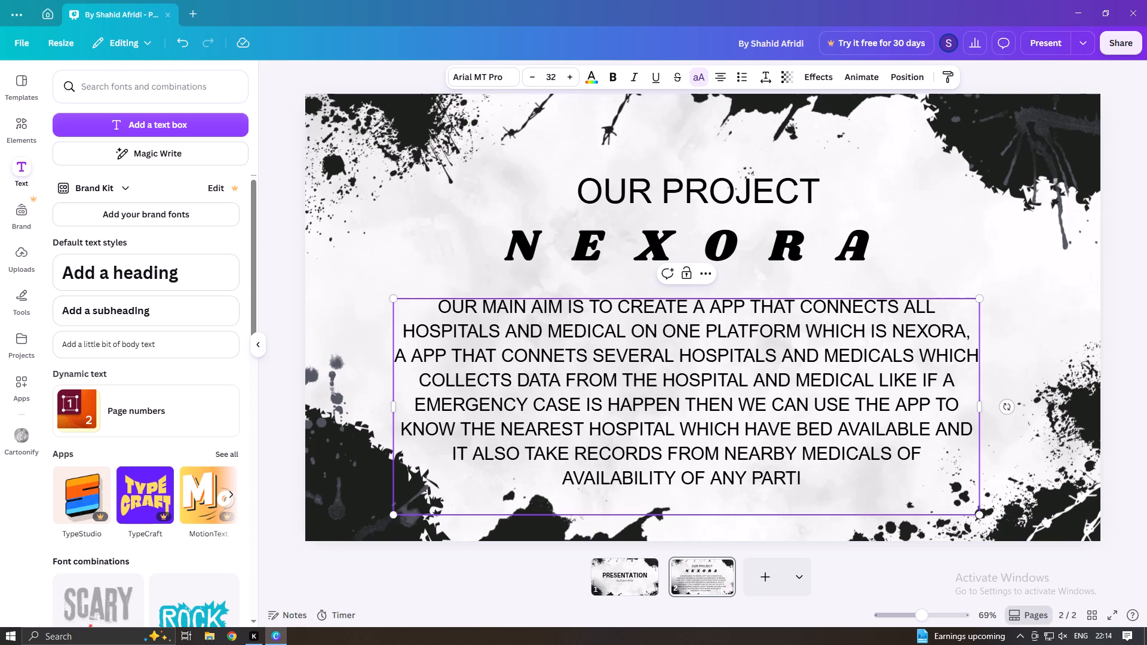
pyautogui.write('cu')
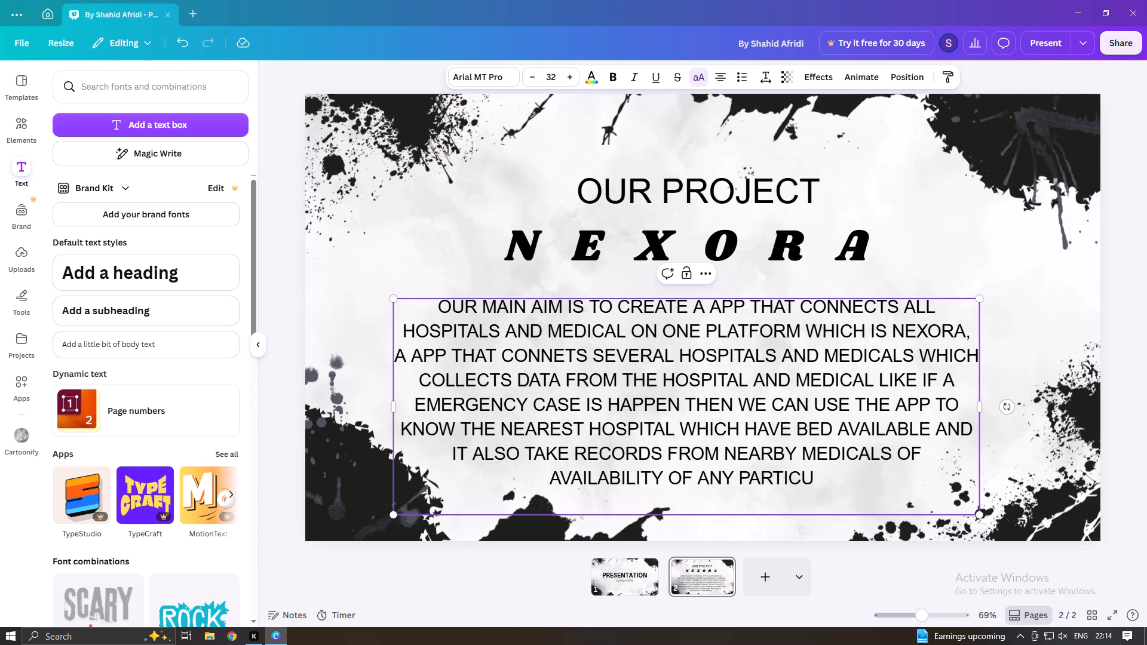
pyautogui.write('lar medicine')
pyautogui.press('space')
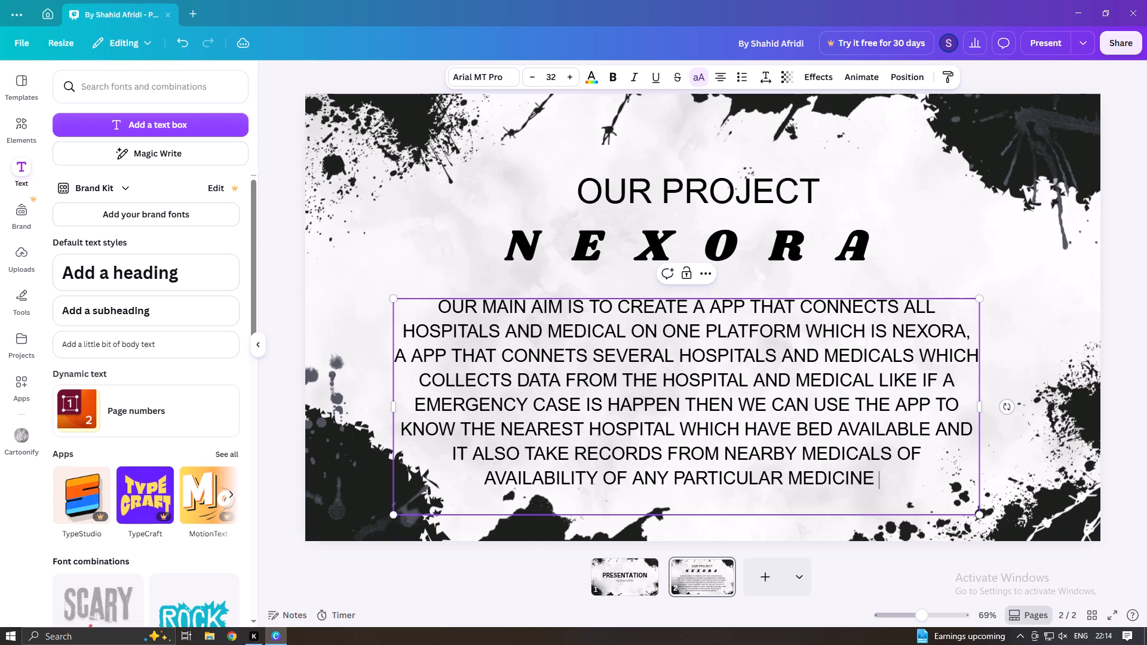
pyautogui.press('BackSpace')
pyautogui.write('..')
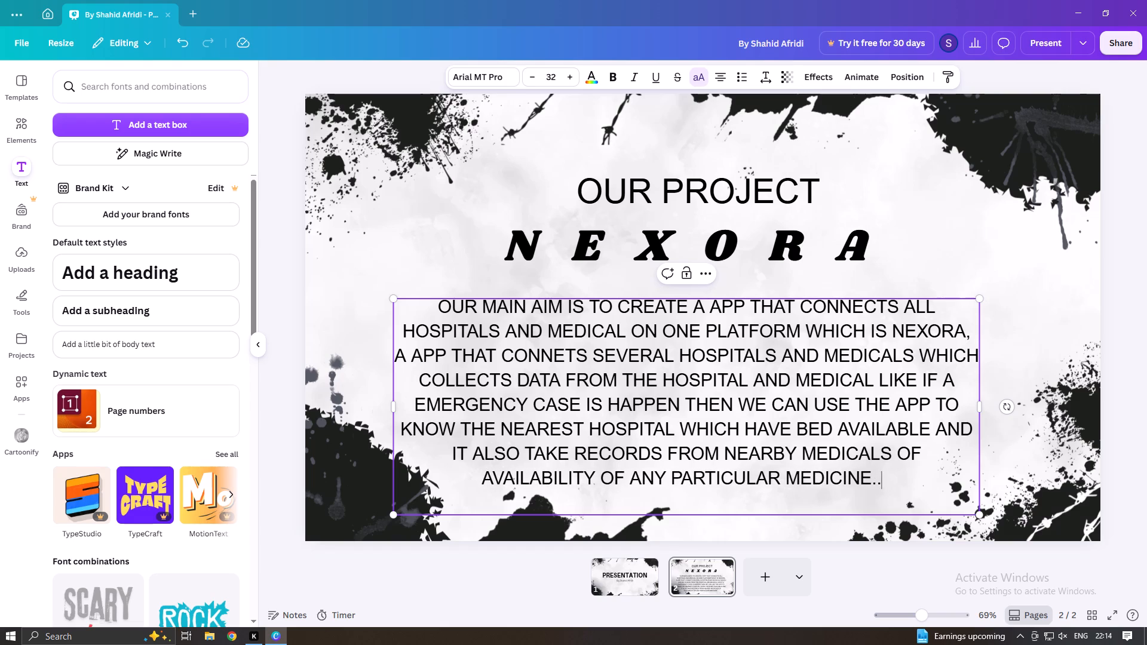
pyautogui.press('BackSpace')
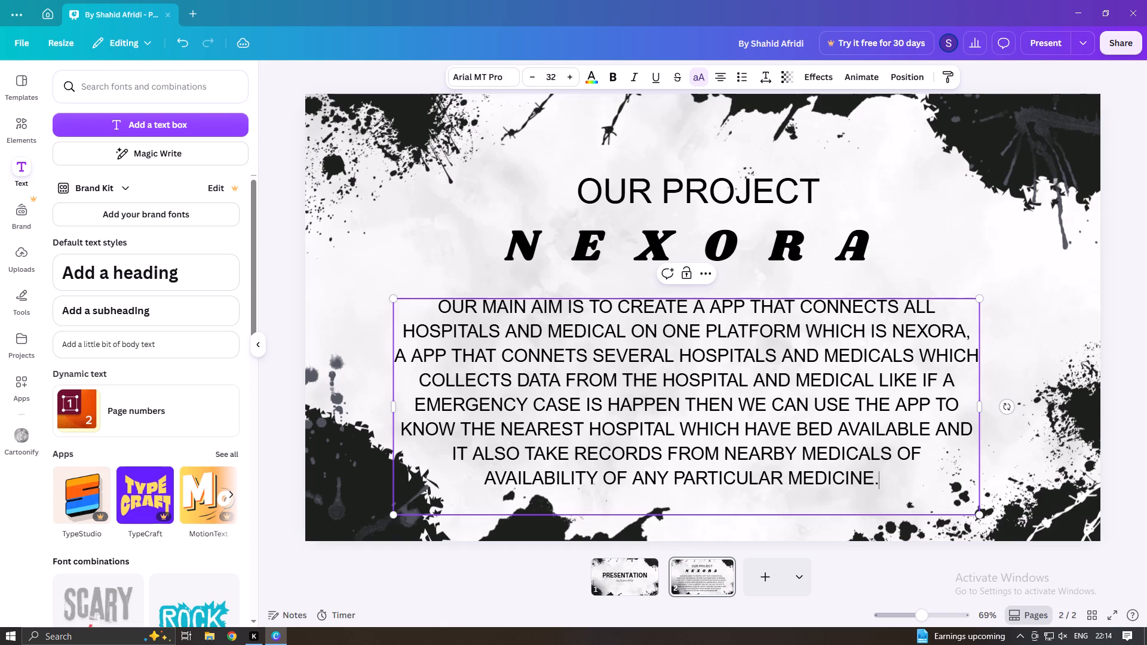
# Reduce the font size of the project-aim text from "A APP THAT CONNETS" onward to 28.
pyautogui.click(530, 75)
pyautogui.click(530, 75)
pyautogui.click(530, 75)
pyautogui.click(530, 75)
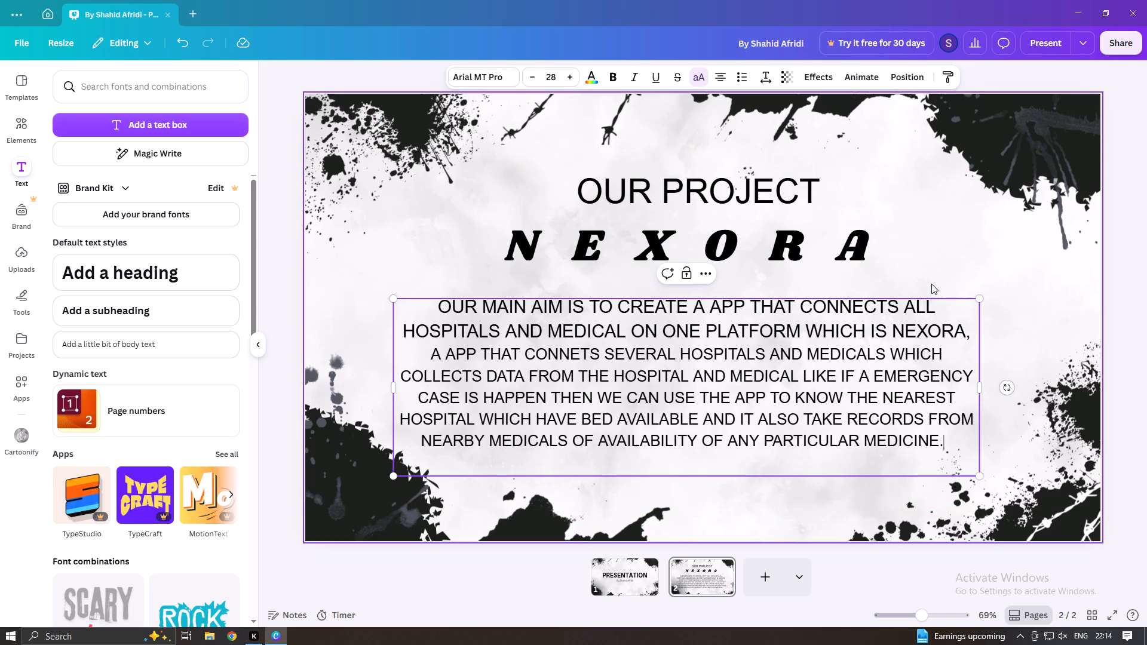
pyautogui.click(1023, 341)
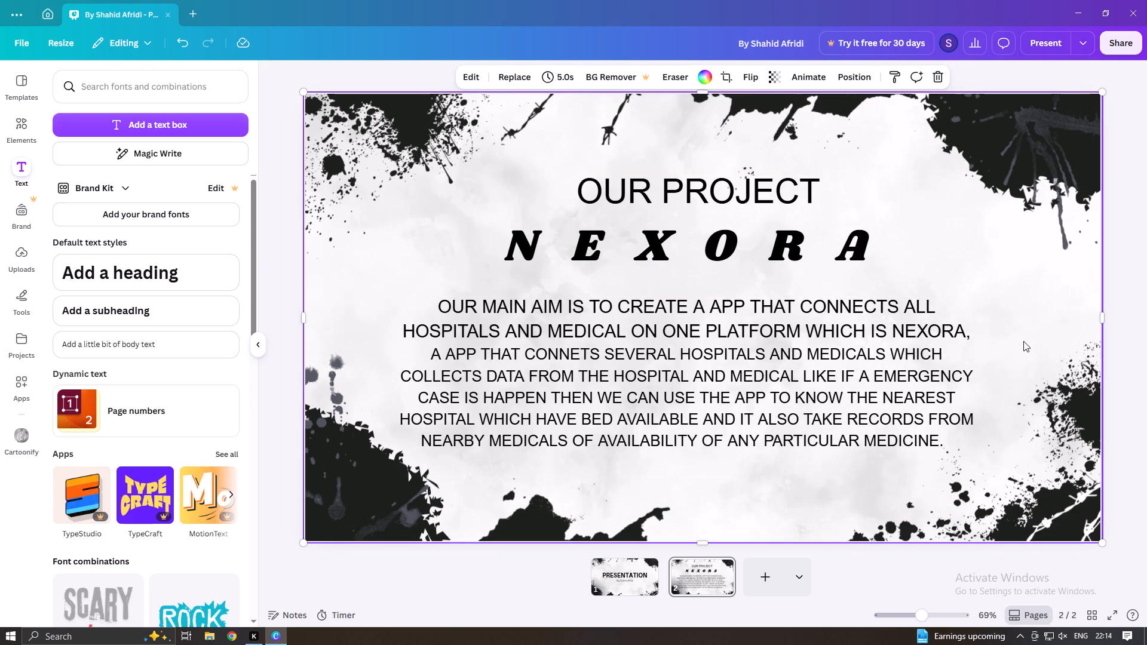
# Add a new blank third page after the "OUR PROJECT NEXORA" page.
pyautogui.click(760, 573)
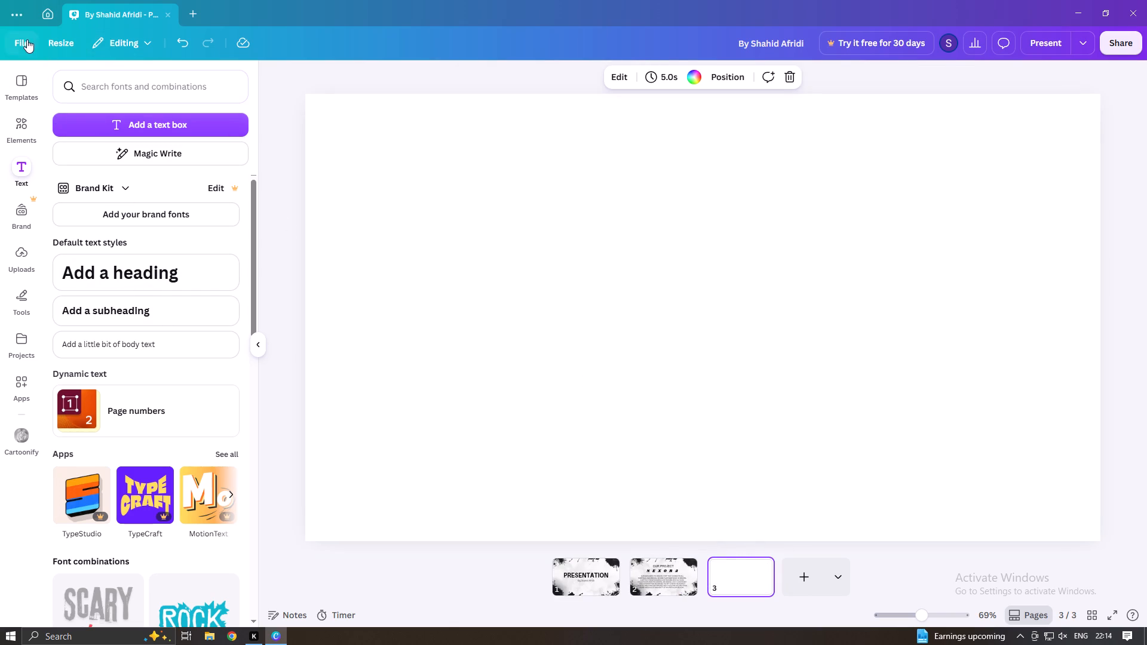
# Apply the DISCUSSION page layout from the Black White Grunge template to the blank third page.
pyautogui.click(24, 93)
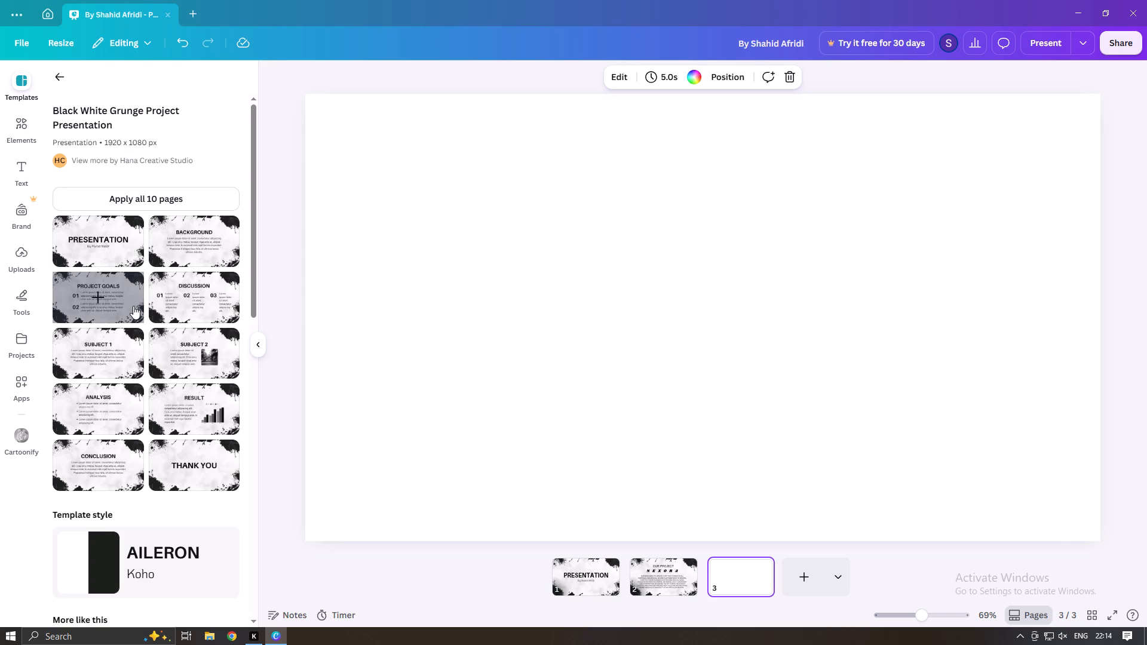
pyautogui.click(186, 296)
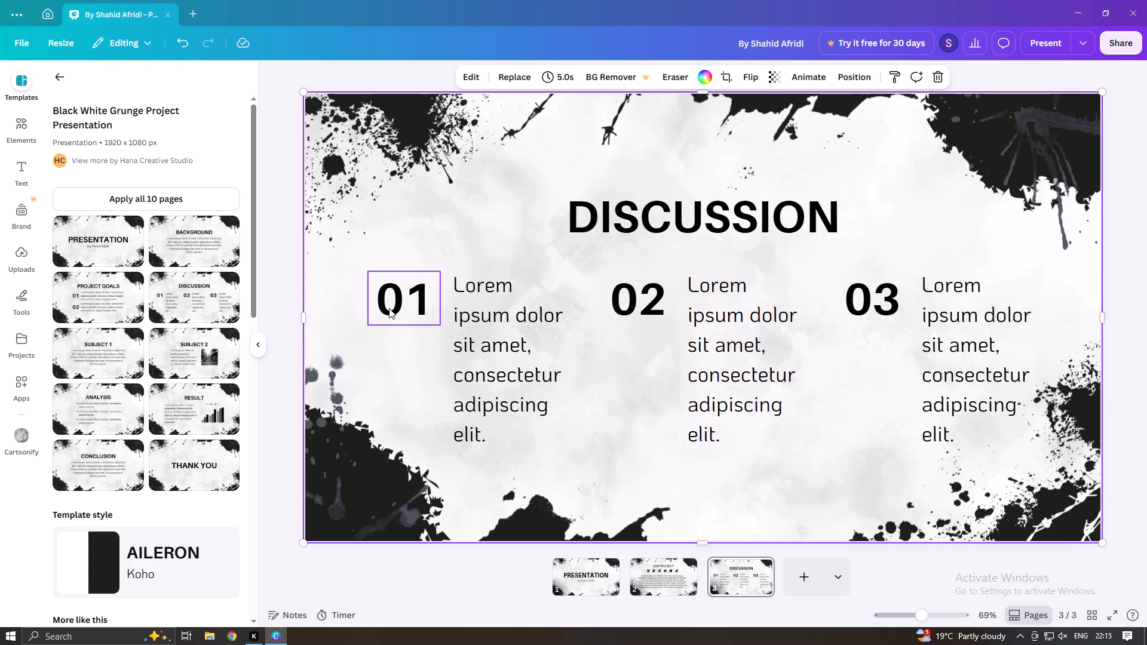
# Clear the placeholder paragraph beside 01 on the DISCUSSION page.
pyautogui.click(489, 296)
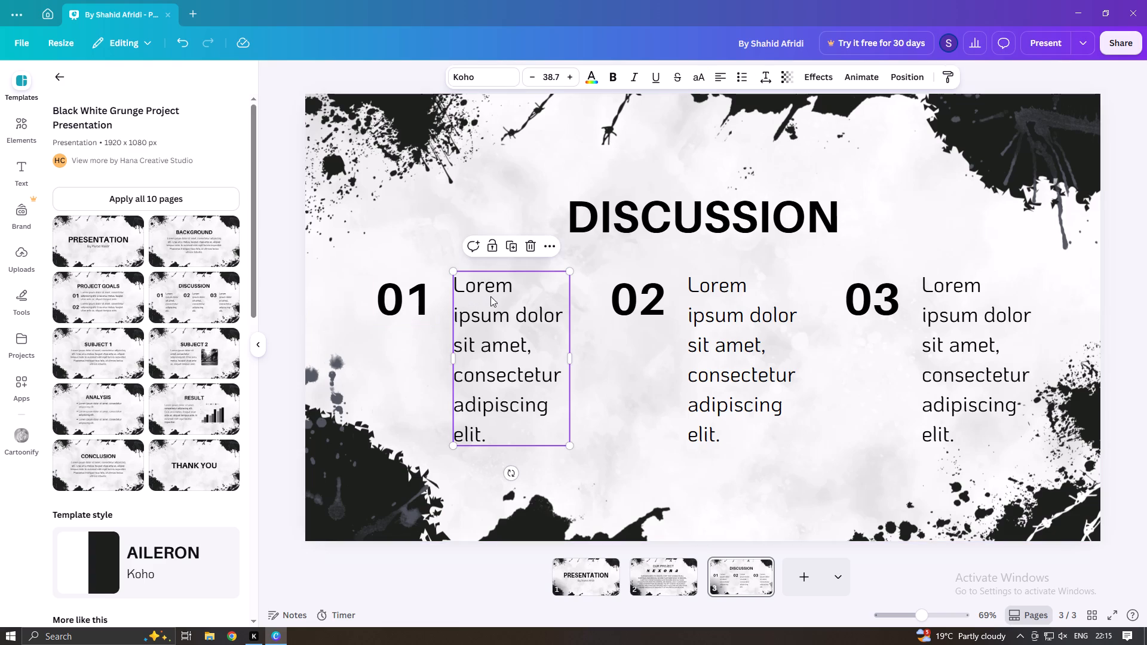
pyautogui.click(547, 429)
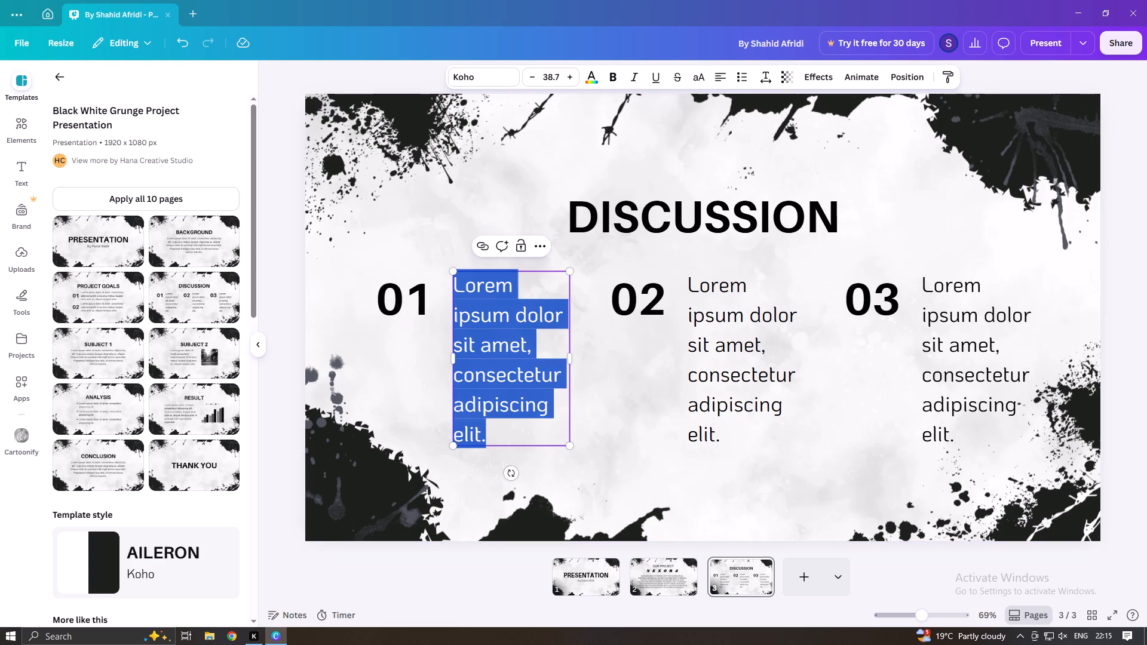
pyautogui.press('BackSpace')
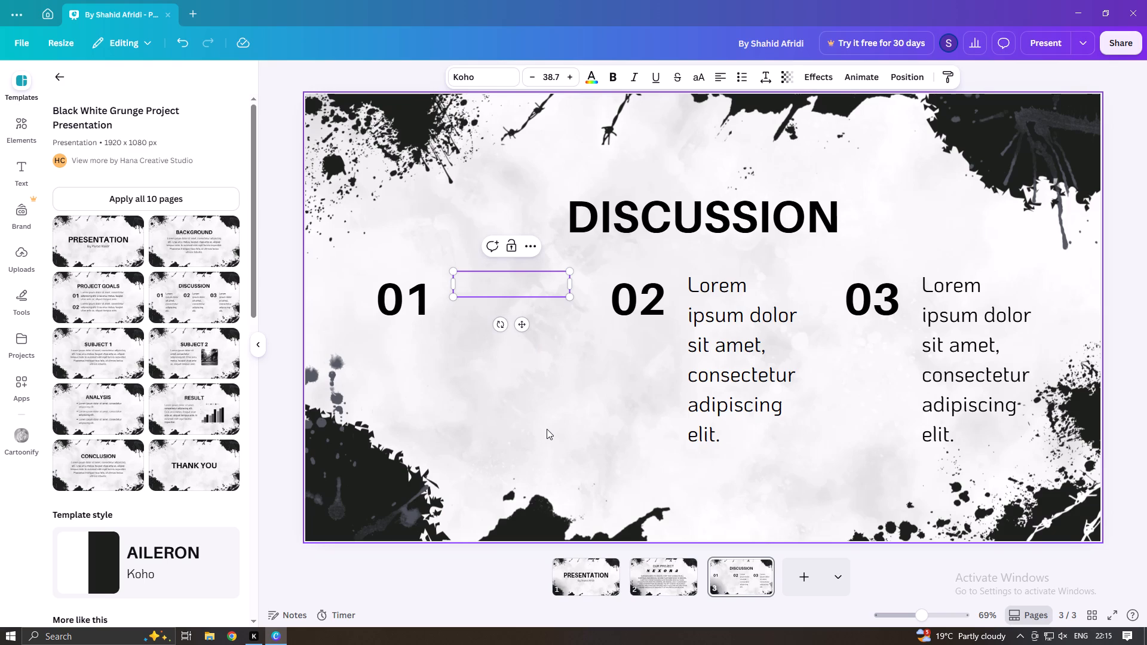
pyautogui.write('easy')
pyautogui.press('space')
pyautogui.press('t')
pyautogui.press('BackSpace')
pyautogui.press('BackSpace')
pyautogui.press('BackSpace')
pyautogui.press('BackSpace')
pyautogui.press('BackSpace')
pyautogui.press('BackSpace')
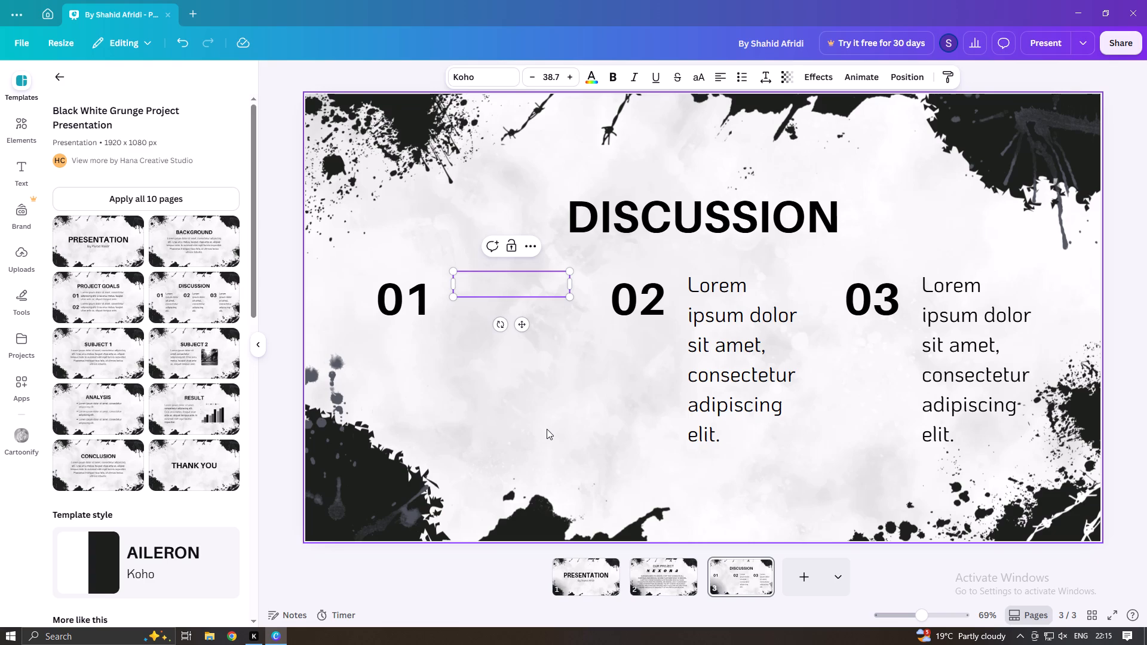
# Enter "Easy to use and" as the beginning of the text beside 01 on the DISCUSSION page.
pyautogui.write('Easy to')
pyautogui.press('space')
pyautogui.write('ud')
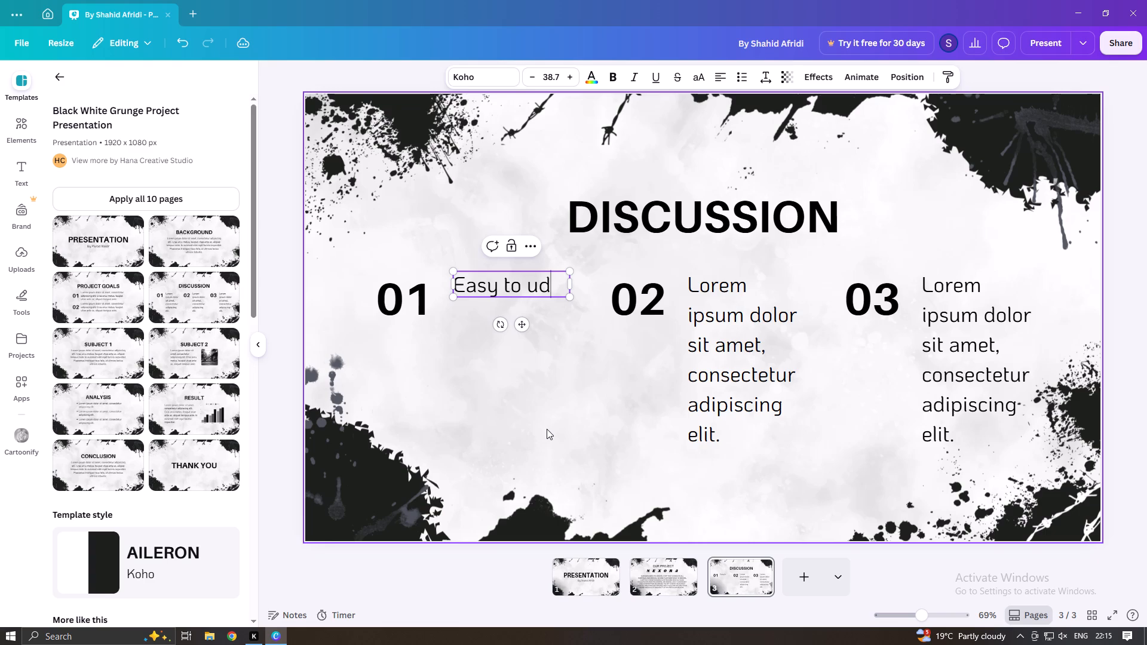
pyautogui.press('BackSpace')
pyautogui.write('se and')
pyautogui.press('space')
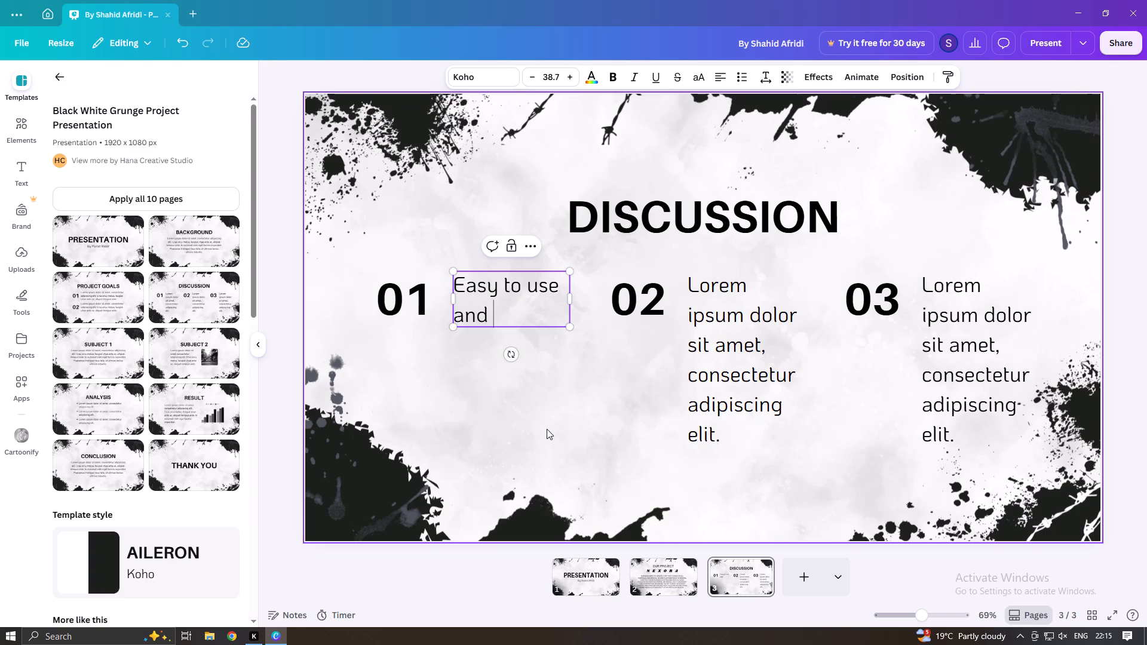